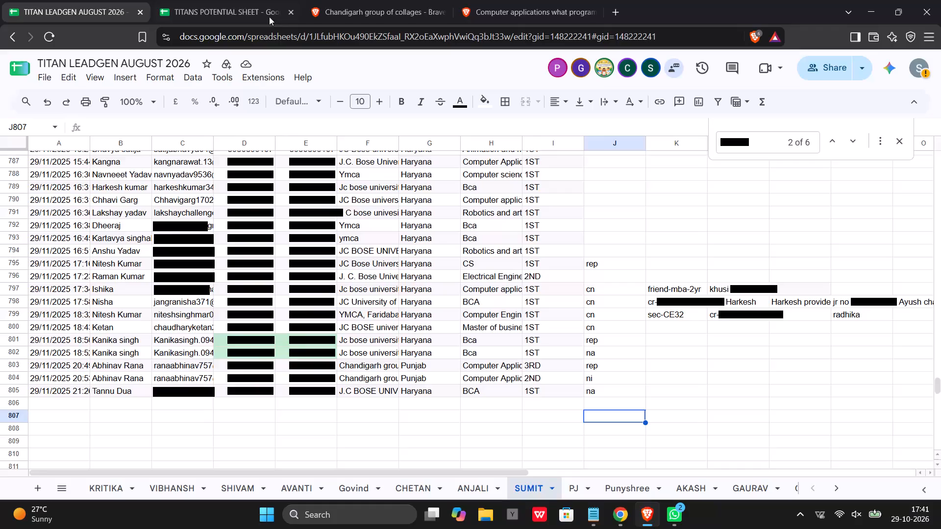
Switch to the TITANS POTENTIAL SHEET spreadsheet and select the lead record in row 7, cells A7 to N7.
{"action": "left_click", "coordinate": [223, 6]}
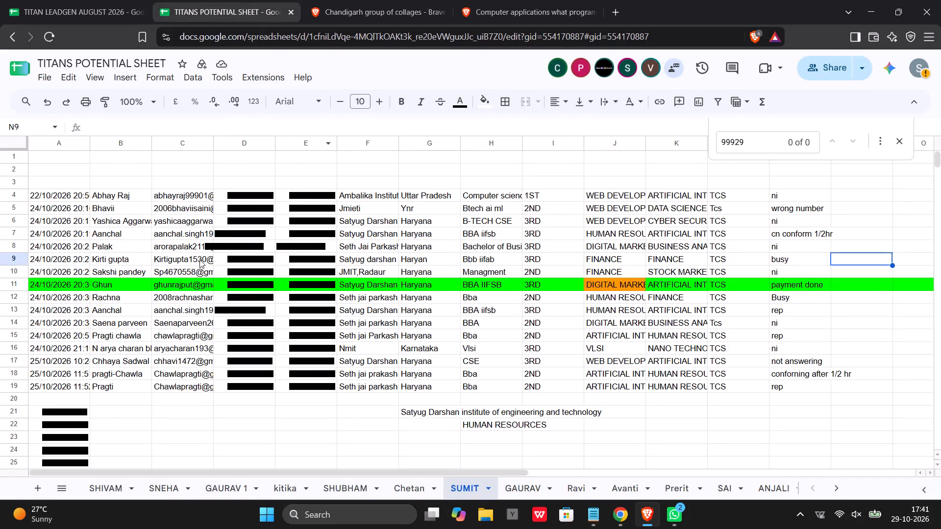
{"action": "left_click_drag", "start_coordinate": [90, 232], "coordinate": [111, 234]}
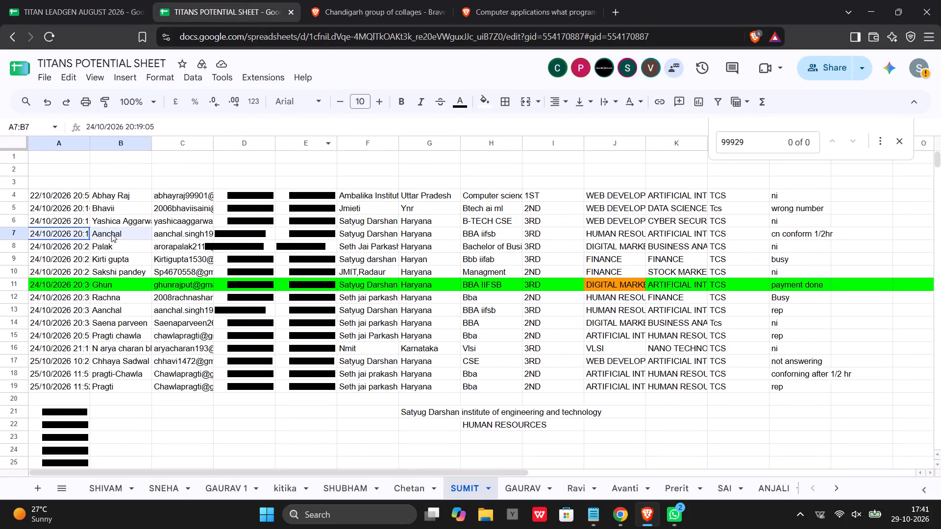
{"action": "left_click_drag", "start_coordinate": [111, 234], "coordinate": [851, 234]}
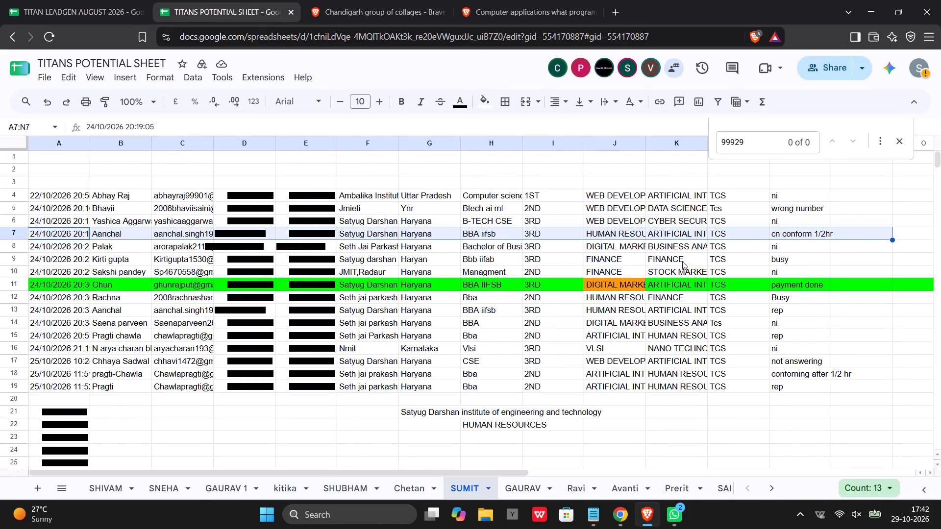
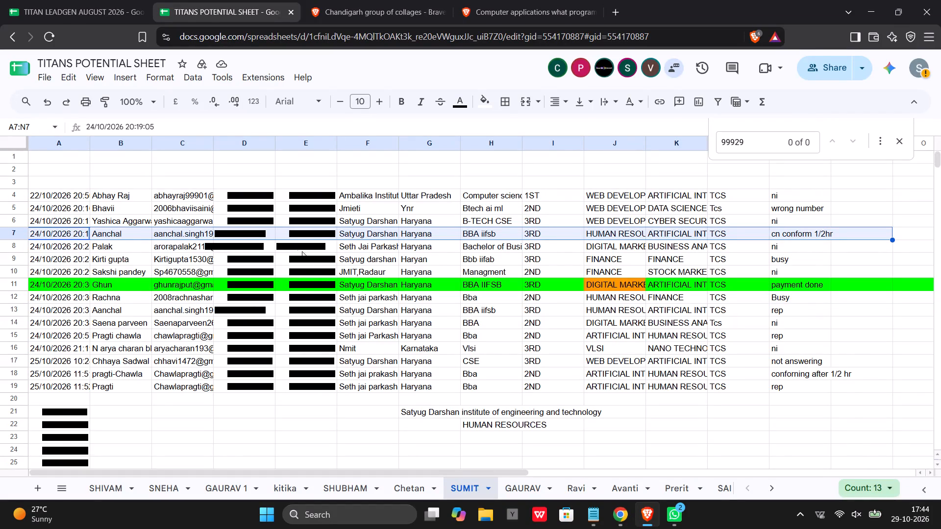
Copy the value in cell D9, followed by the lead's name in cell B9, from the row 9 record.
{"action": "right_click", "coordinate": [259, 259]}
{"action": "left_click", "coordinate": [297, 131]}
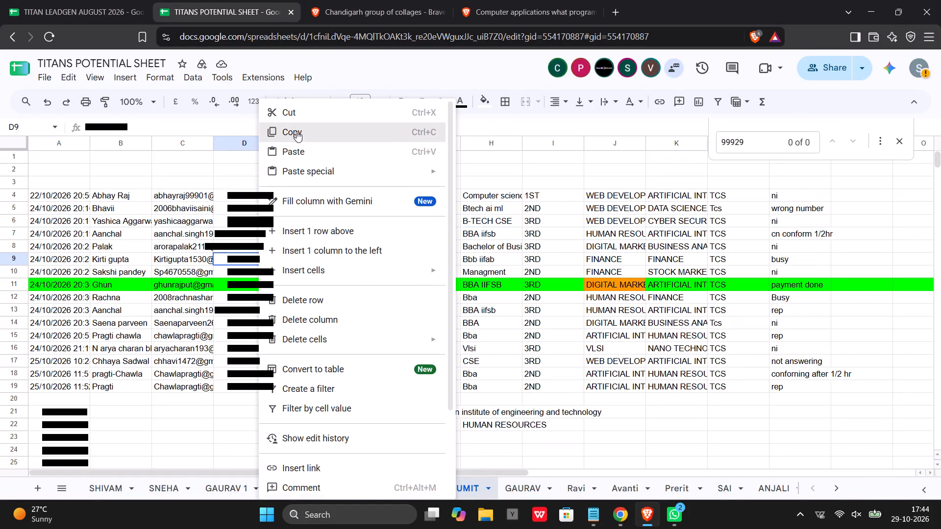
{"action": "right_click", "coordinate": [123, 258]}
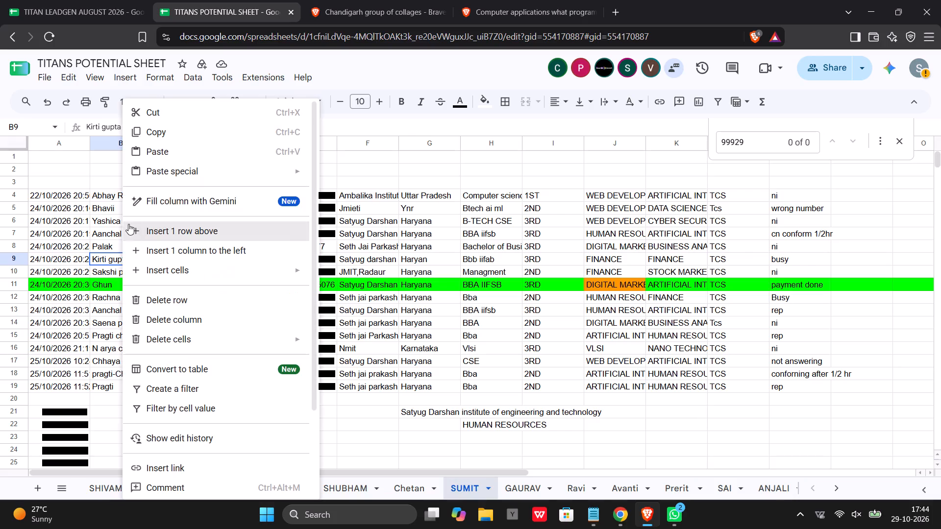
{"action": "left_click", "coordinate": [175, 131]}
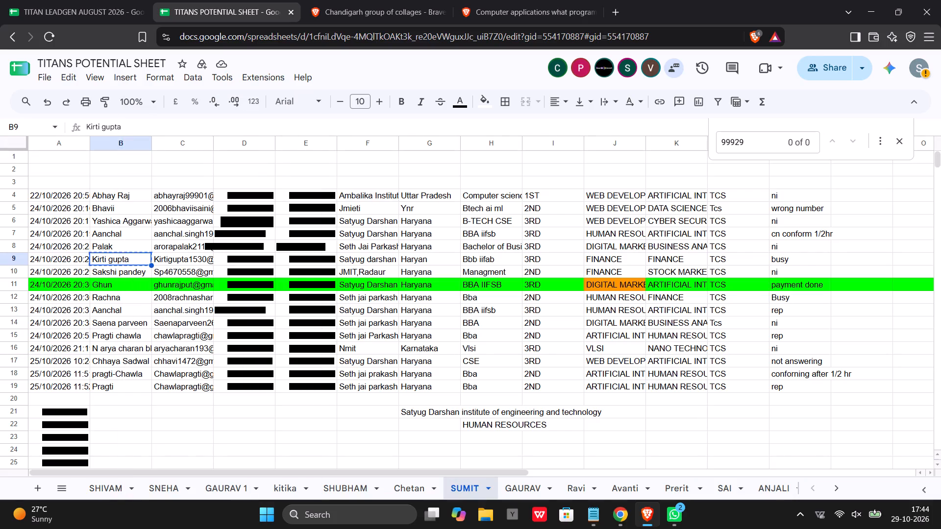
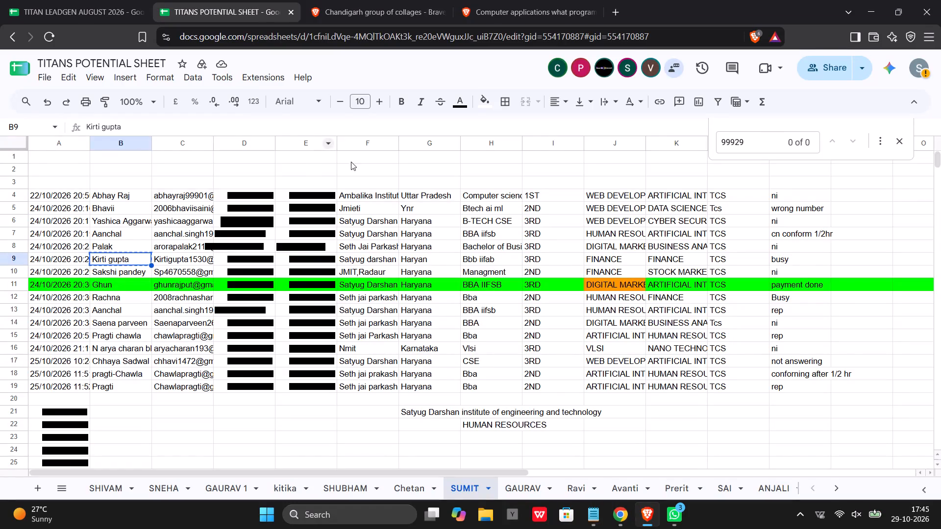
Switch to the TITAN LEADGEN AUGUST 2026 spreadsheet, open at its SUMIT sheet.
{"action": "left_click", "coordinate": [77, 10]}
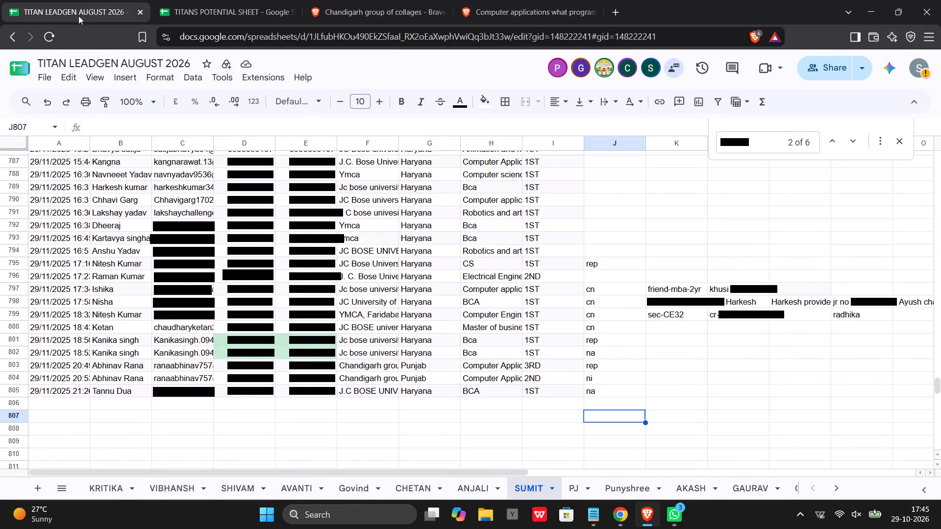
Mark the lead record in row 789 with "cr" in cell J789 and "cn" in cell K789.
{"action": "scroll", "coordinate": [585, 321], "scroll_direction": "up", "scroll_amount": 2}
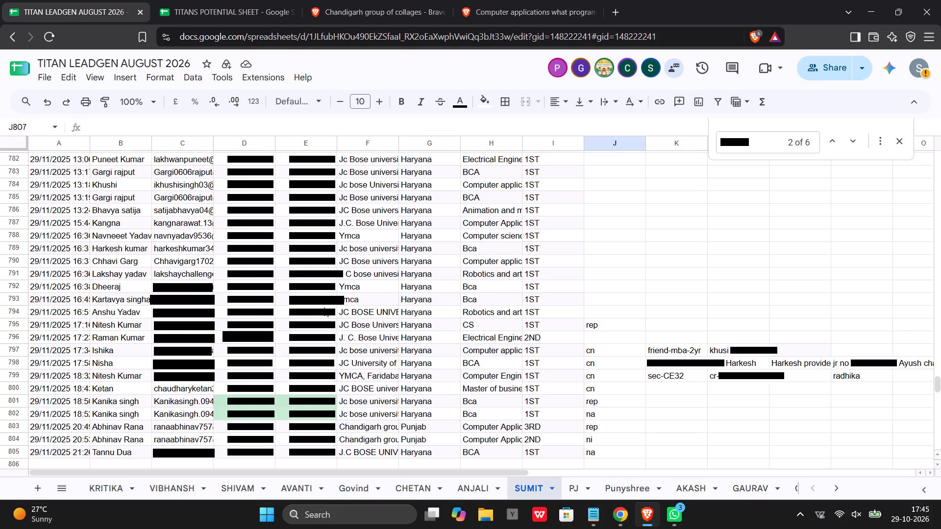
{"action": "left_click", "coordinate": [597, 308]}
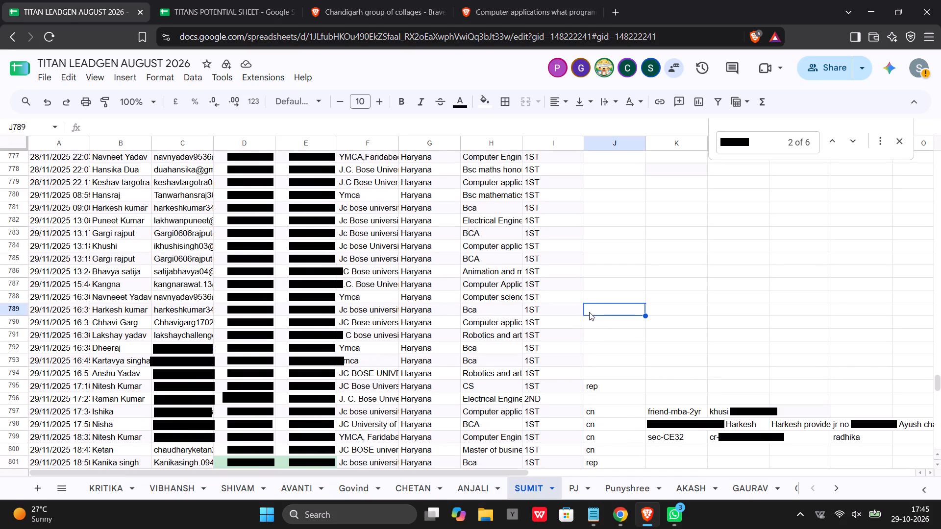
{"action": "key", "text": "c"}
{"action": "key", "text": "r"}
{"action": "left_click", "coordinate": [661, 306]}
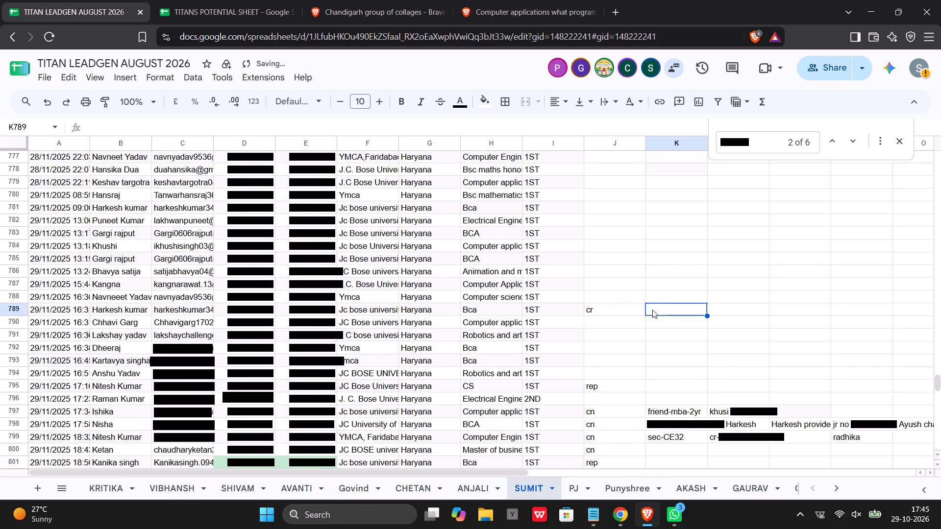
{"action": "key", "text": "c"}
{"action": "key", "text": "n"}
{"action": "left_click", "coordinate": [719, 310]}
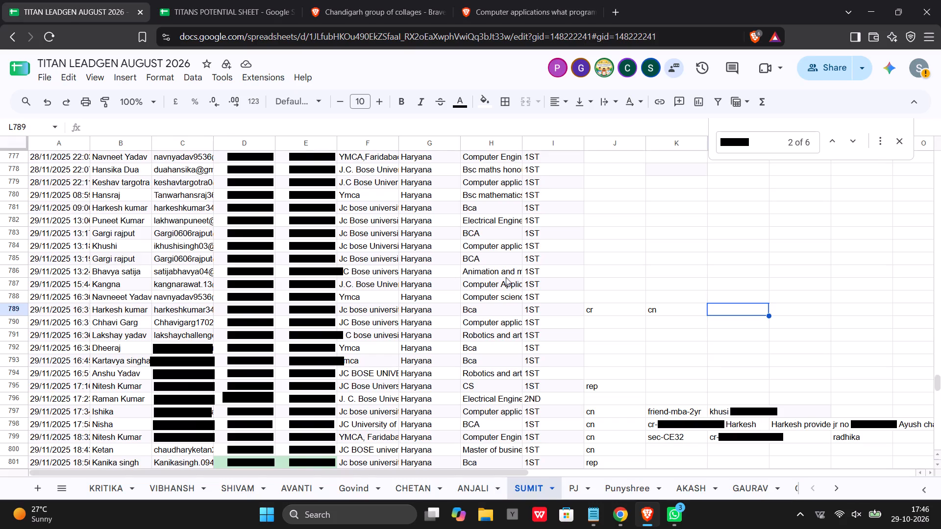
Copy the lead's name in cell B794, followed by the phone number in cell D794, from the row 794 record.
{"action": "scroll", "coordinate": [497, 314], "scroll_direction": "down", "scroll_amount": 2}
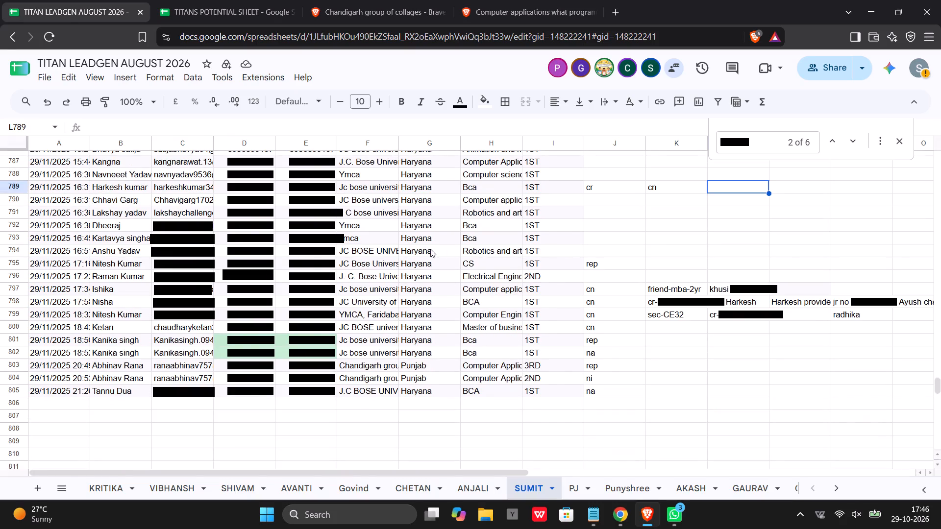
{"action": "right_click", "coordinate": [132, 250]}
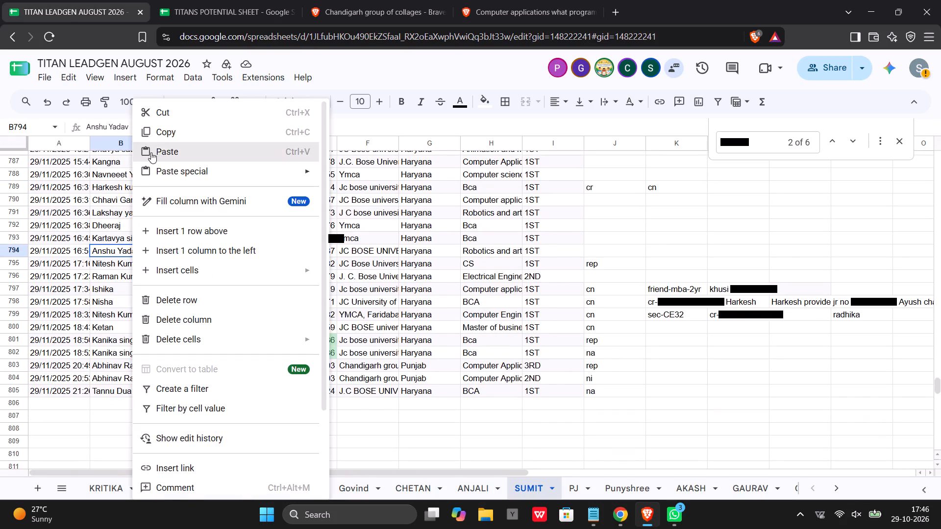
{"action": "left_click", "coordinate": [159, 134]}
{"action": "right_click", "coordinate": [254, 250]}
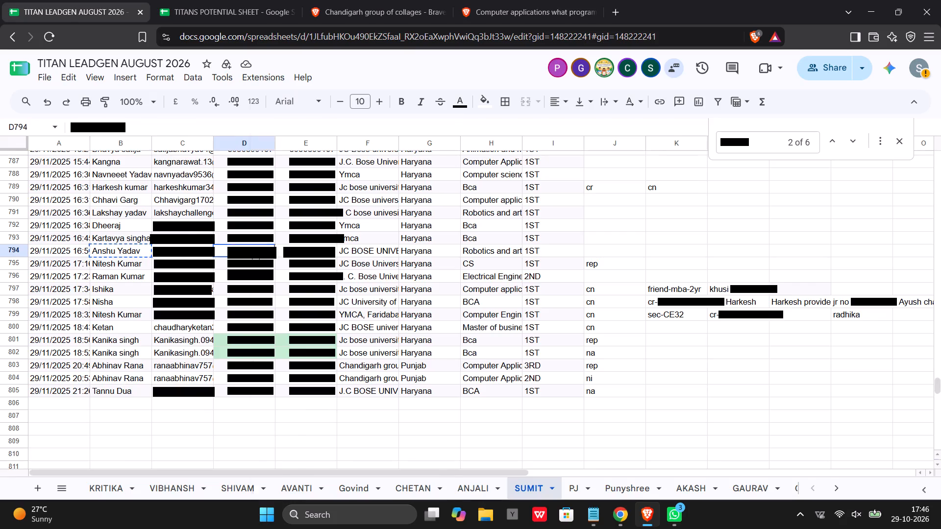
{"action": "left_click", "coordinate": [289, 134]}
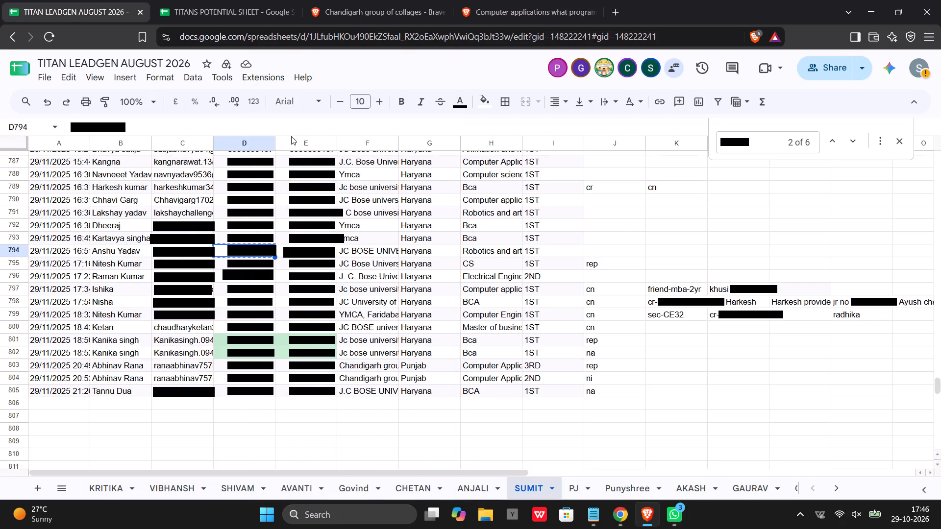
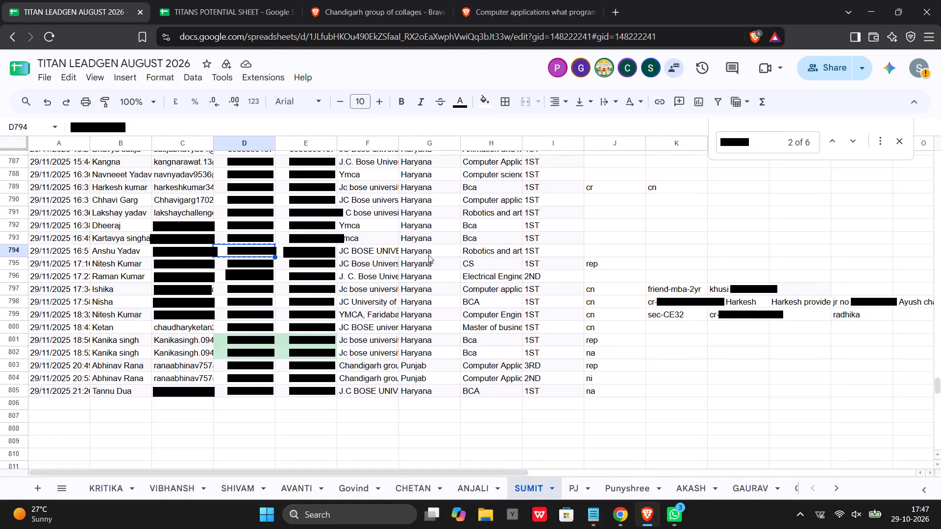
Copy the course entry "Robotics and artificial intelligence" from cell H794 in the SUMIT sheet.
{"action": "right_click", "coordinate": [495, 251]}
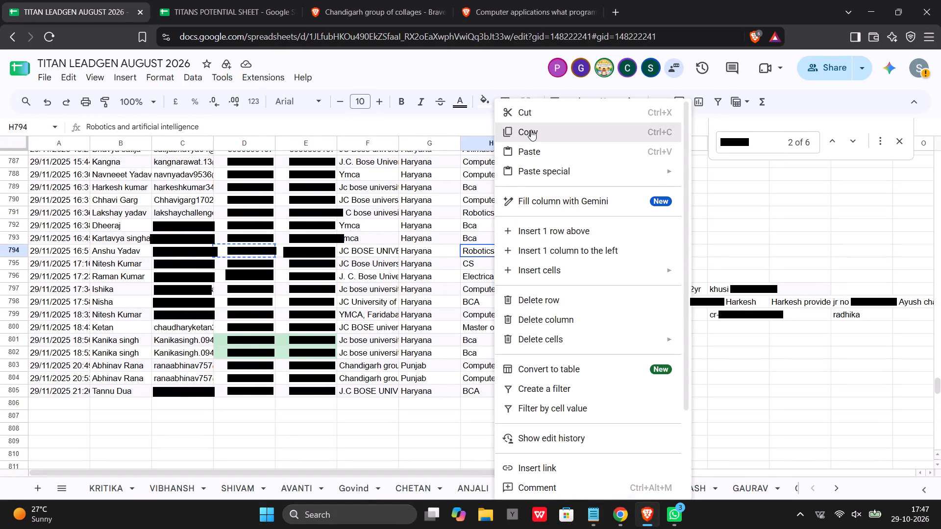
{"action": "left_click", "coordinate": [531, 130]}
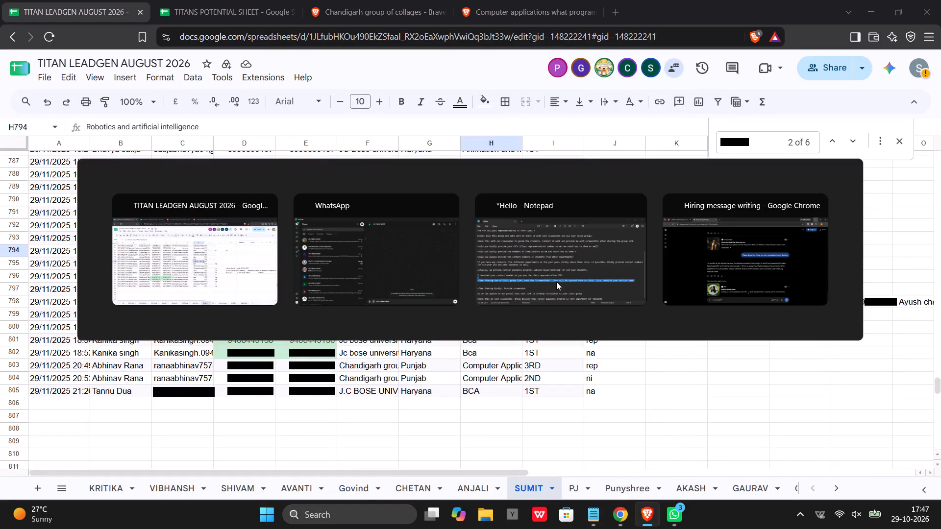
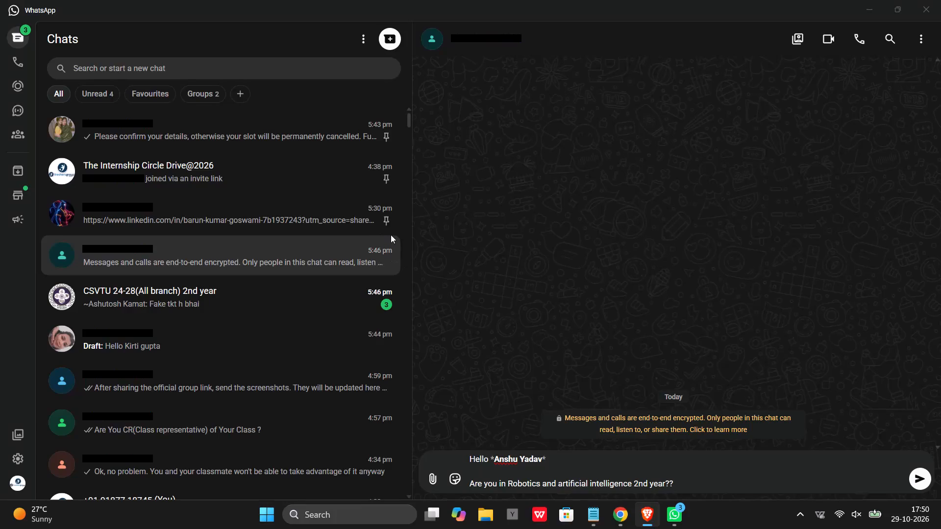
Switch to the TITAN LEADGEN AUGUST 2026 spreadsheet and record the status code "ni" in cell J794 for the row 794 lead.
{"action": "left_click", "coordinate": [233, 264]}
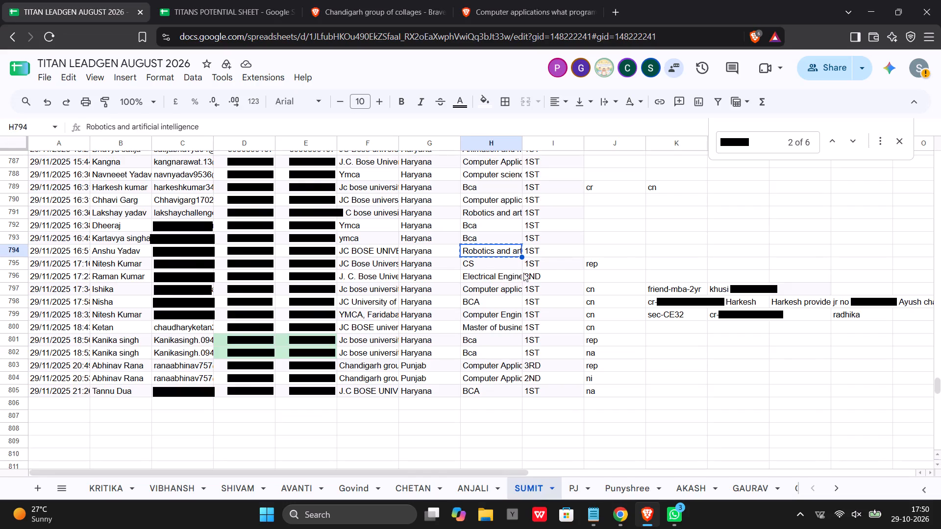
{"action": "left_click", "coordinate": [618, 249]}
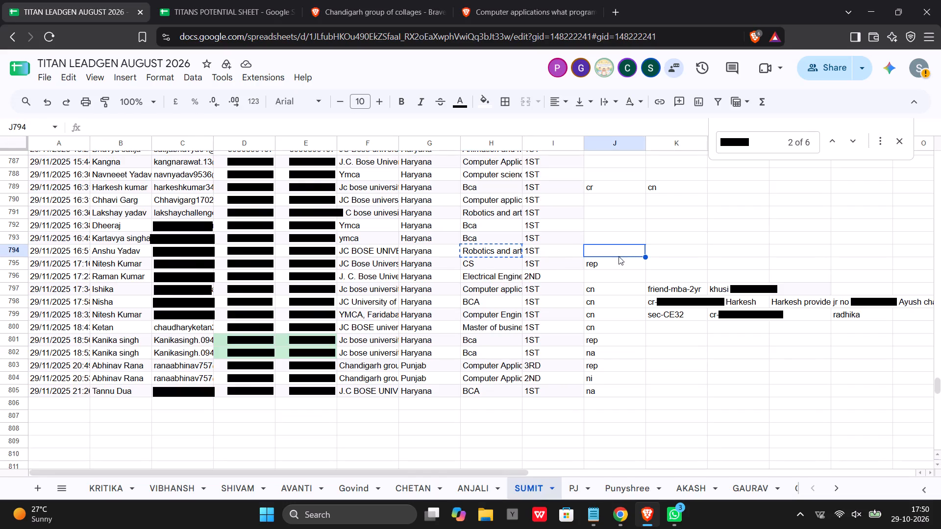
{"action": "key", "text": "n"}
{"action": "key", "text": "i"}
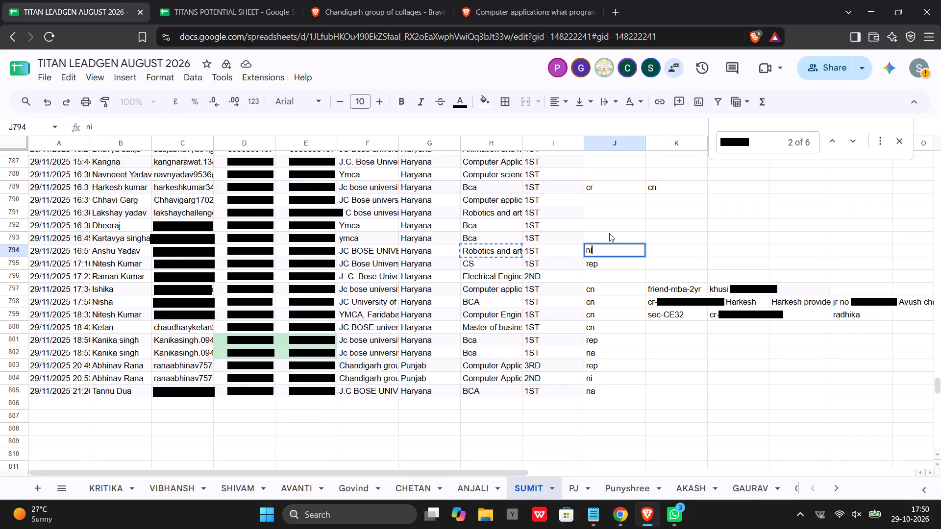
{"action": "left_click", "coordinate": [609, 233]}
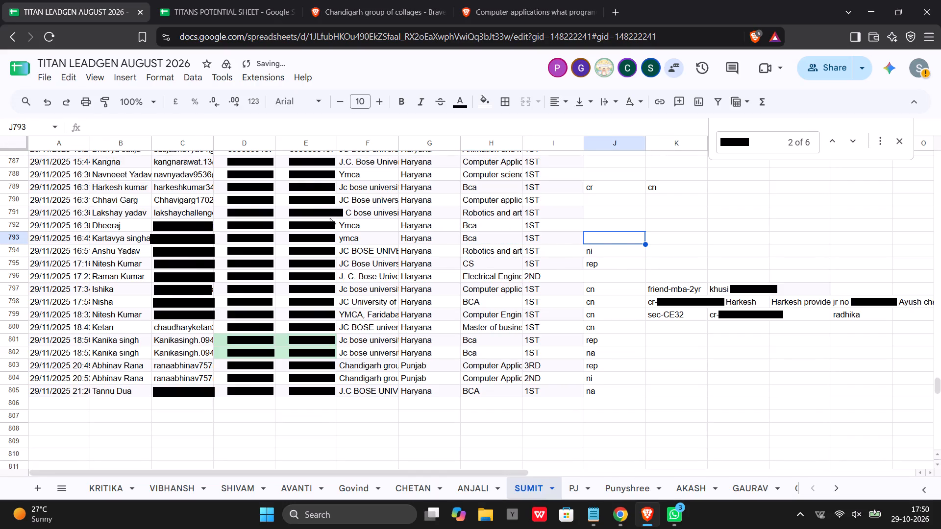
Copy the value in cell D791, followed by the lead's name in cell B791, from the row 791 record.
{"action": "right_click", "coordinate": [258, 210]}
{"action": "left_click", "coordinate": [293, 134]}
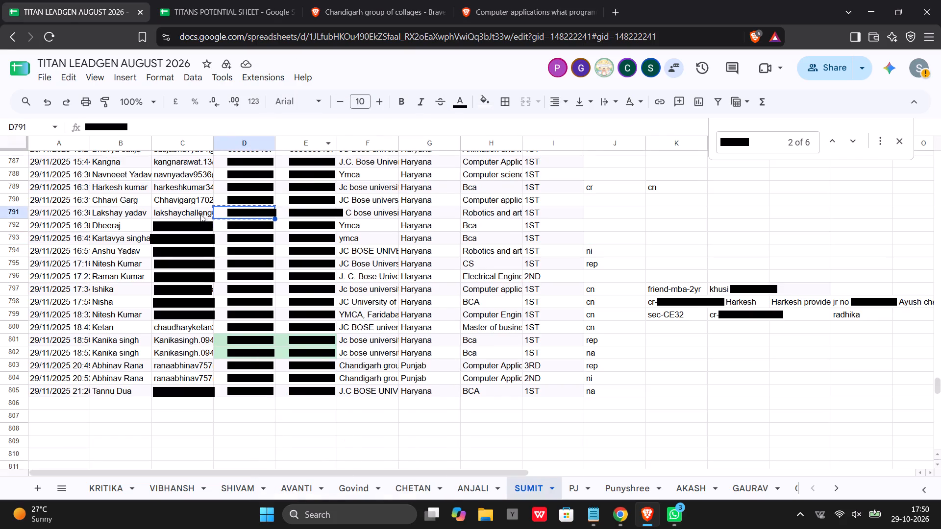
{"action": "right_click", "coordinate": [117, 210]}
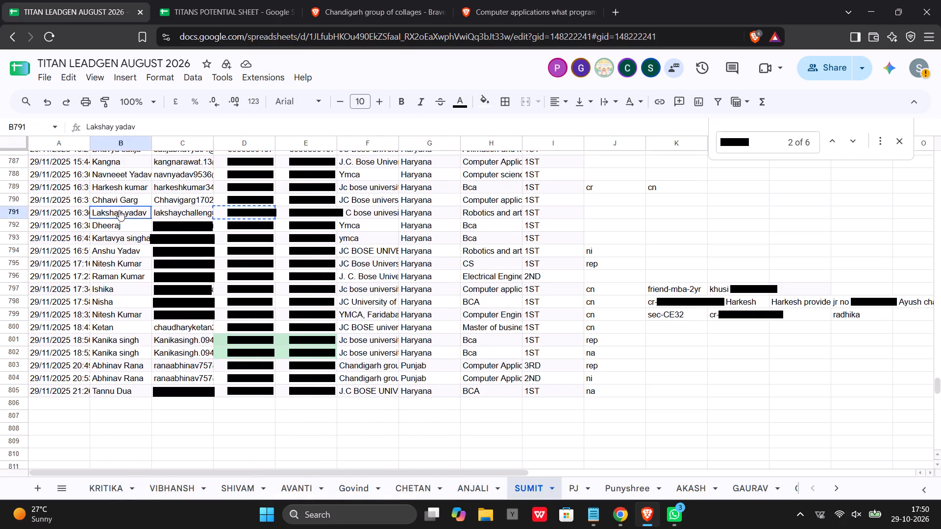
{"action": "left_click", "coordinate": [154, 132]}
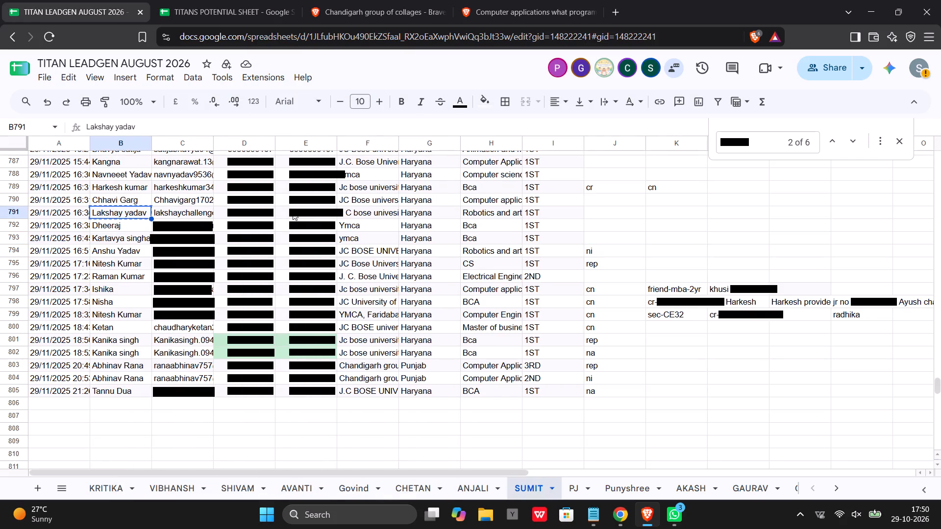
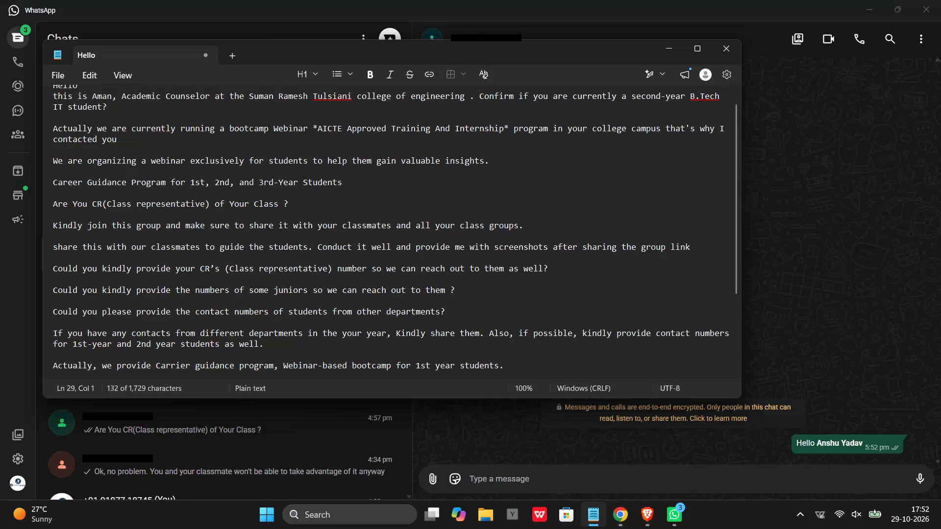
Copy three message templates from the Hello note one by one: the AICTE bootcamp paragraph, the exclusive student webinar sentence and the Career Guidance Program line.
{"action": "left_click_drag", "start_coordinate": [136, 154], "coordinate": [125, 131]}
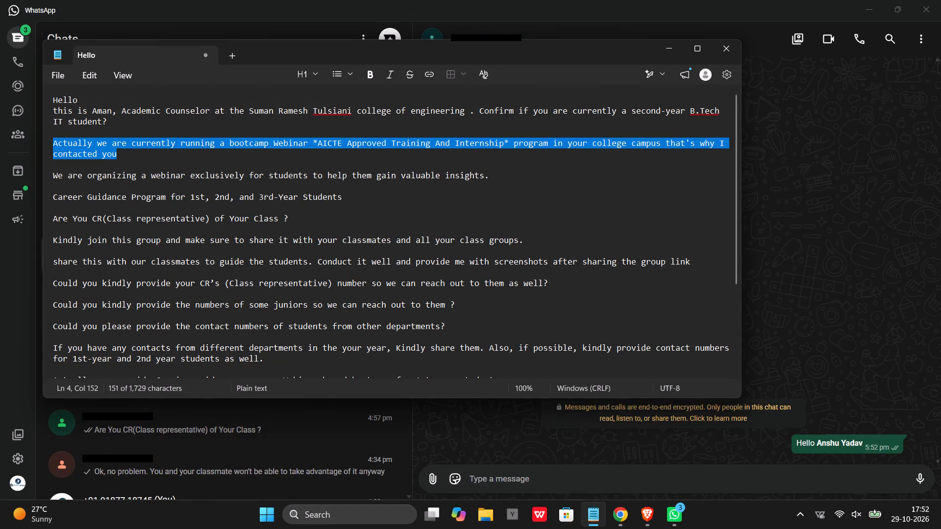
{"action": "key", "text": "ctrl+c"}
{"action": "left_click_drag", "start_coordinate": [502, 179], "coordinate": [498, 162]}
{"action": "key", "text": "ctrl+c"}
{"action": "left_click", "coordinate": [429, 194]}
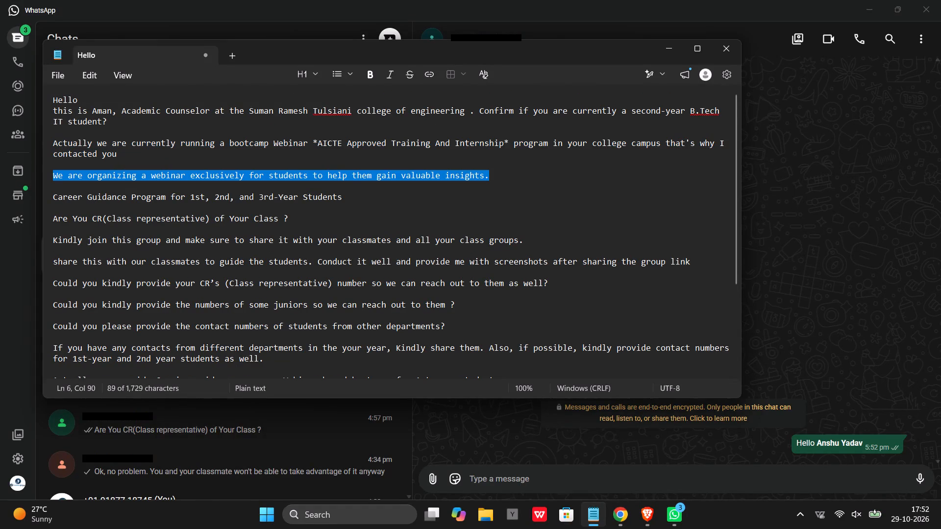
{"action": "left_click_drag", "start_coordinate": [357, 198], "coordinate": [356, 187]}
{"action": "key", "text": "ctrl+c"}
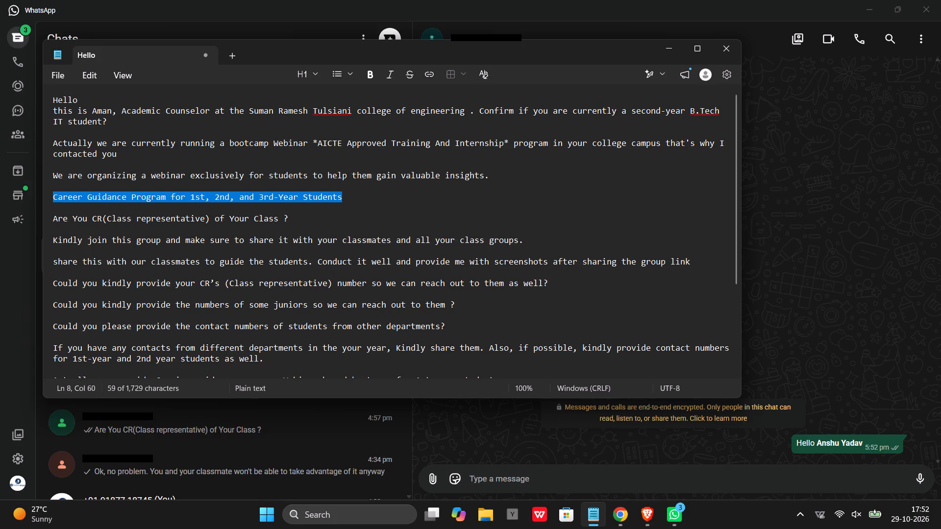
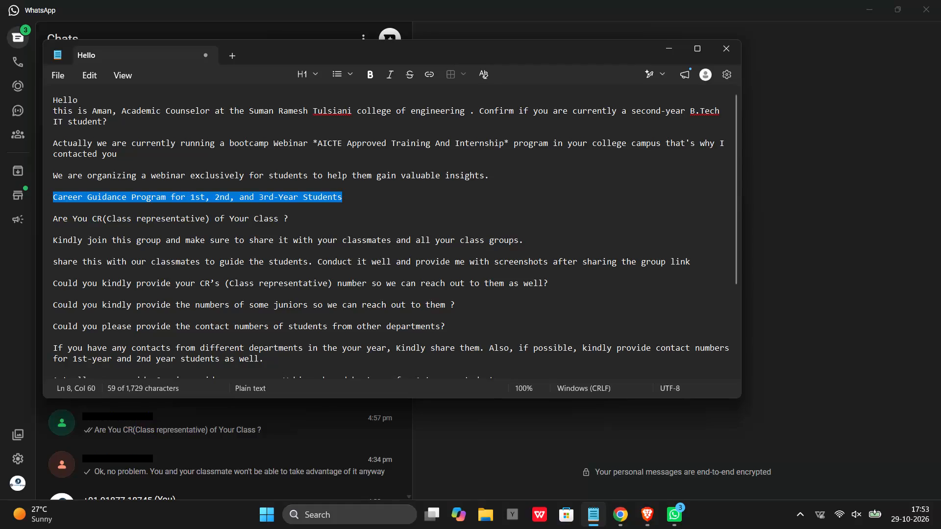
Review the remaining student outreach message templates in the Hello note, down to the lines about sharing the group link and screenshots.
{"action": "scroll", "coordinate": [464, 222], "scroll_direction": "down", "scroll_amount": 7}
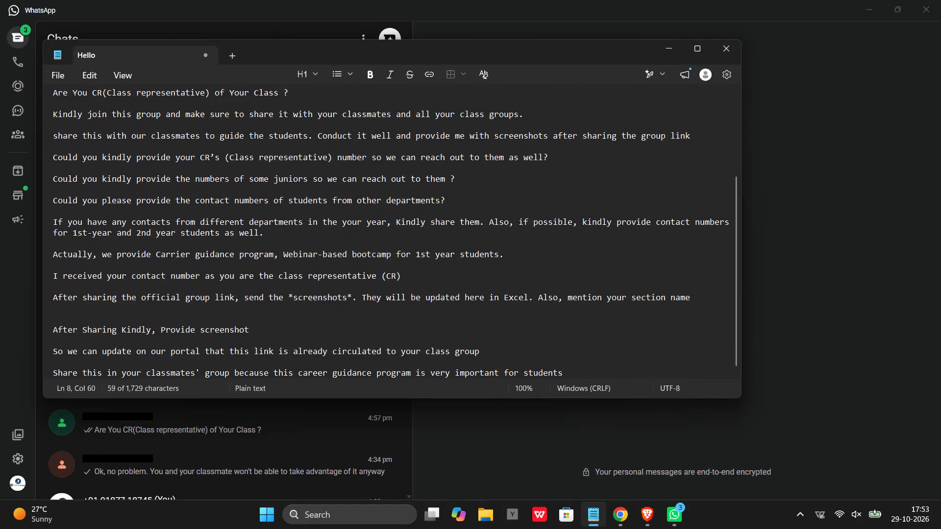
{"action": "scroll", "coordinate": [464, 222], "scroll_direction": "down", "scroll_amount": 3}
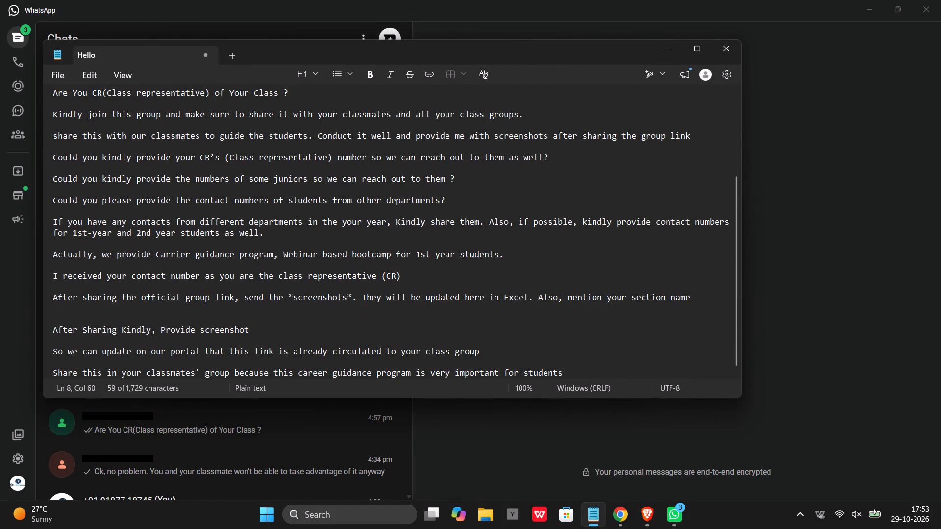
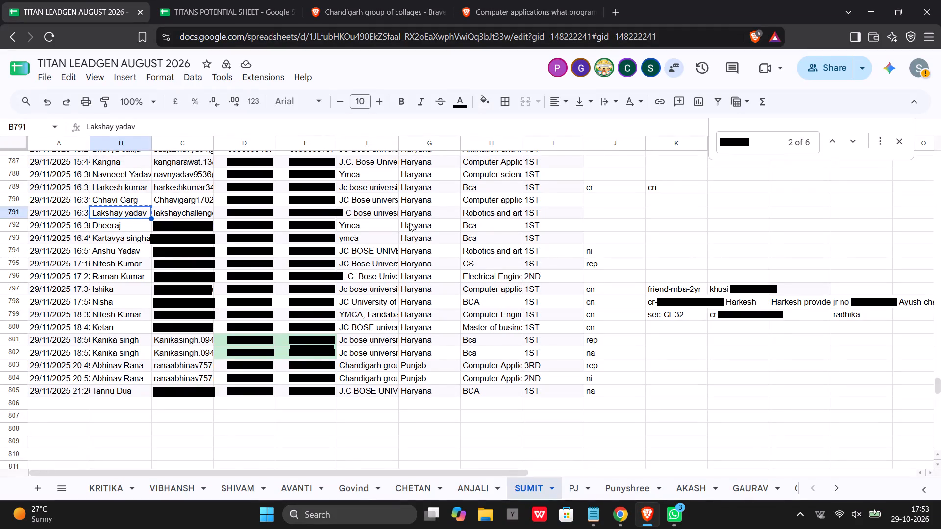
Copy the course entry "Robotics and artificial inteligence ( b tech )" from row 791 of the SUMIT sheet.
{"action": "right_click", "coordinate": [475, 214]}
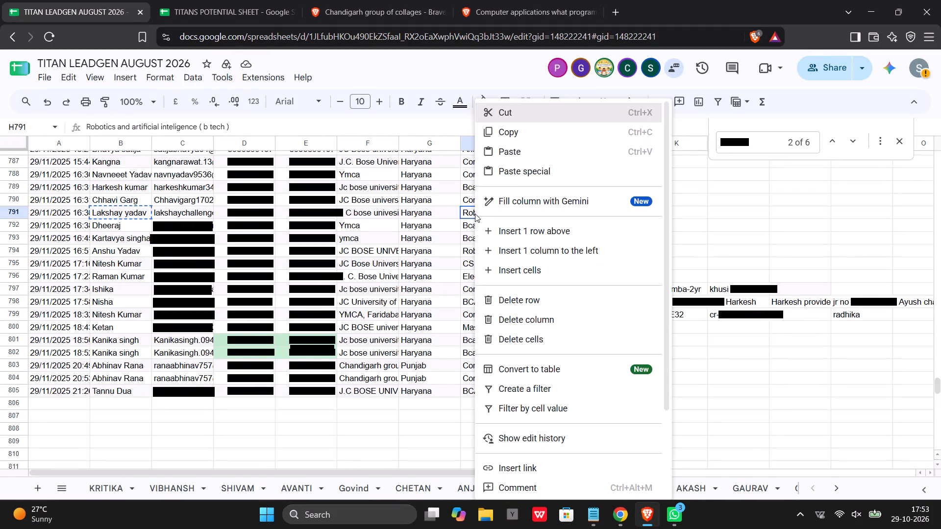
{"action": "left_click", "coordinate": [514, 133]}
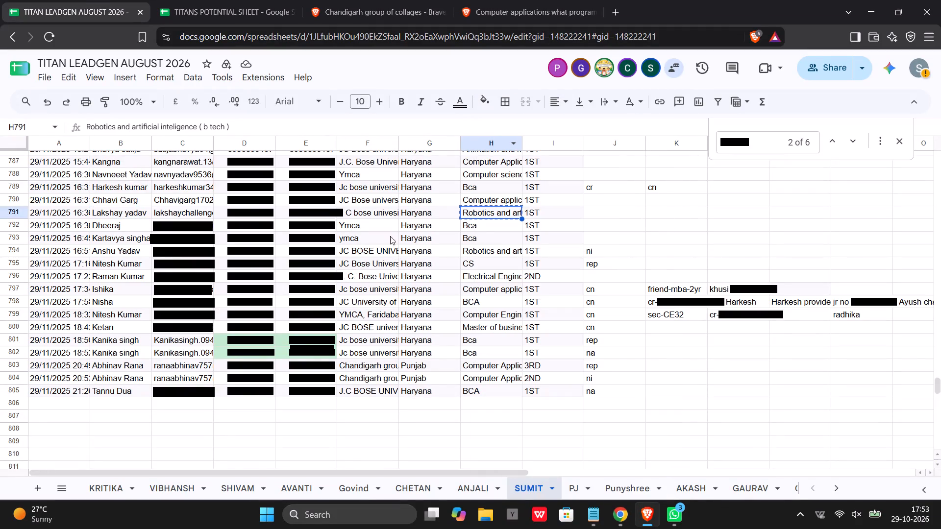
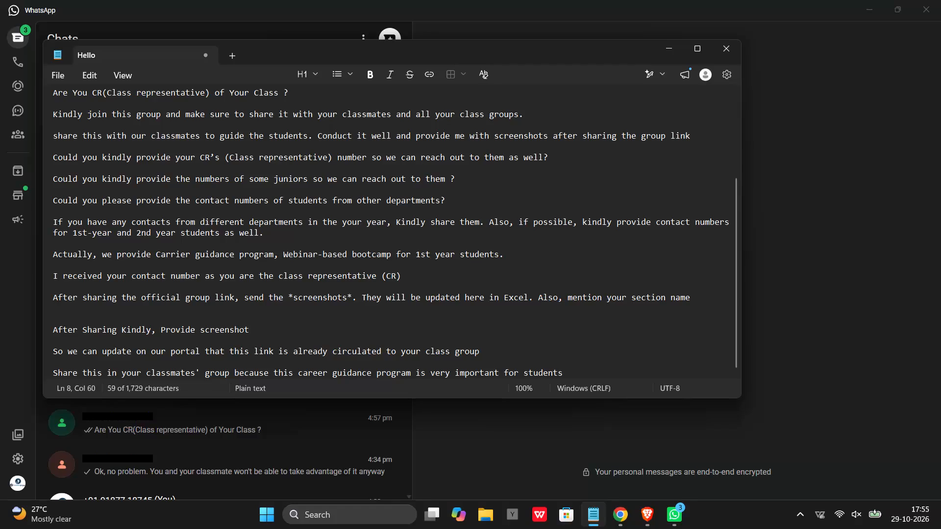
Copy the "Kindly join this group and make sure to share it with your classmates and all your class groups." line.
{"action": "scroll", "coordinate": [547, 261], "scroll_direction": "down", "scroll_amount": 4}
{"action": "scroll", "coordinate": [491, 283], "scroll_direction": "up", "scroll_amount": 2}
{"action": "left_click_drag", "start_coordinate": [530, 180], "coordinate": [527, 164]}
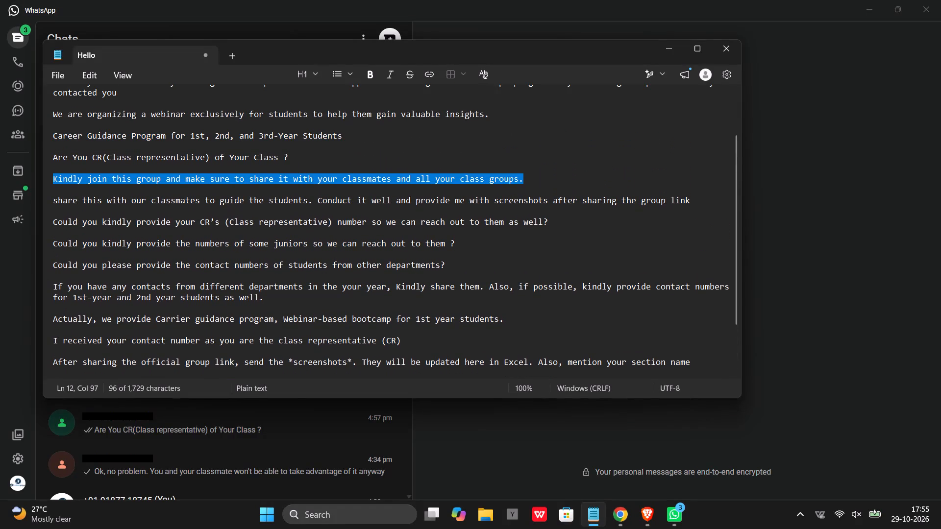
{"action": "key", "text": "ctrl+c"}
{"action": "left_click", "coordinate": [672, 249]}
Copy the template line starting "share this with our classmates to guide the students" and ending "after sharing the group link".
{"action": "left_click_drag", "start_coordinate": [702, 205], "coordinate": [701, 196]}
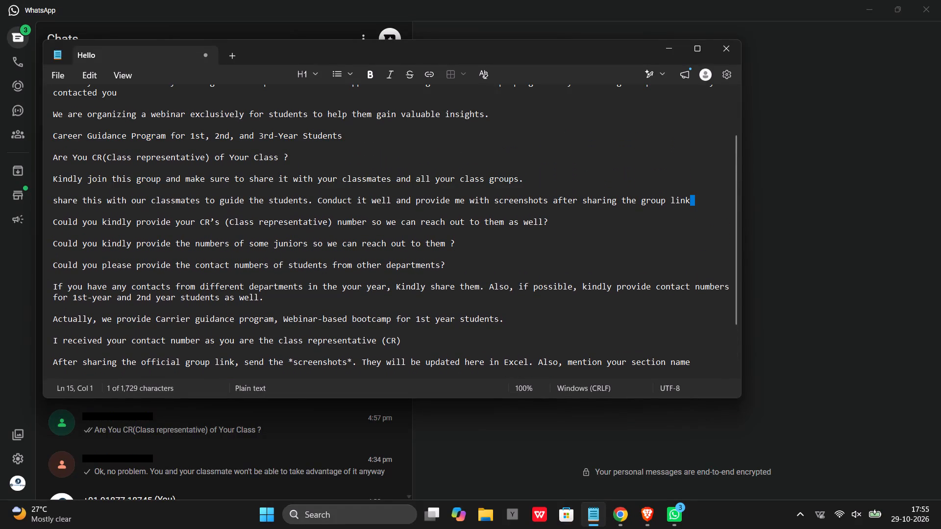
{"action": "left_click_drag", "start_coordinate": [701, 196], "coordinate": [700, 193]}
{"action": "key", "text": "ctrl+c"}
{"action": "left_click", "coordinate": [629, 260]}
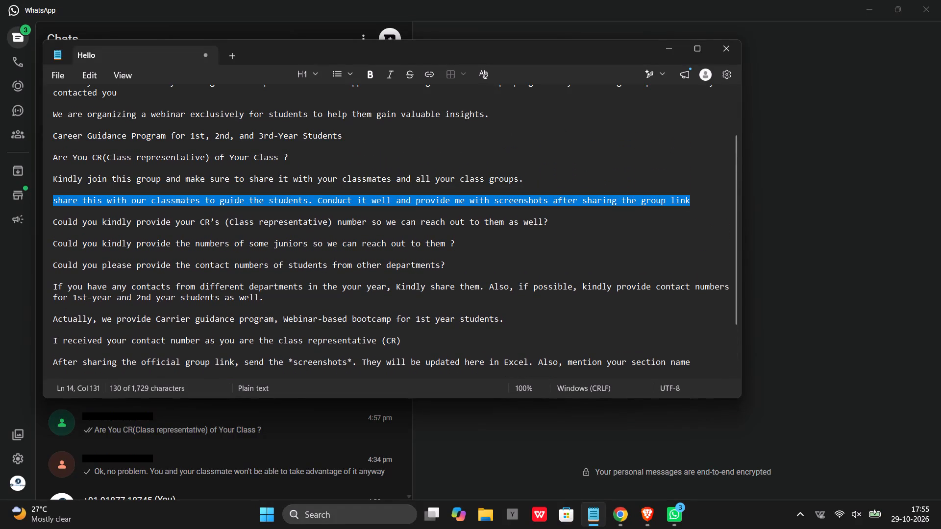
Copy the template line starting "After sharing the official group link, send the *screenshots*" and ending "mention your section name".
{"action": "scroll", "coordinate": [629, 257], "scroll_direction": "down", "scroll_amount": 8}
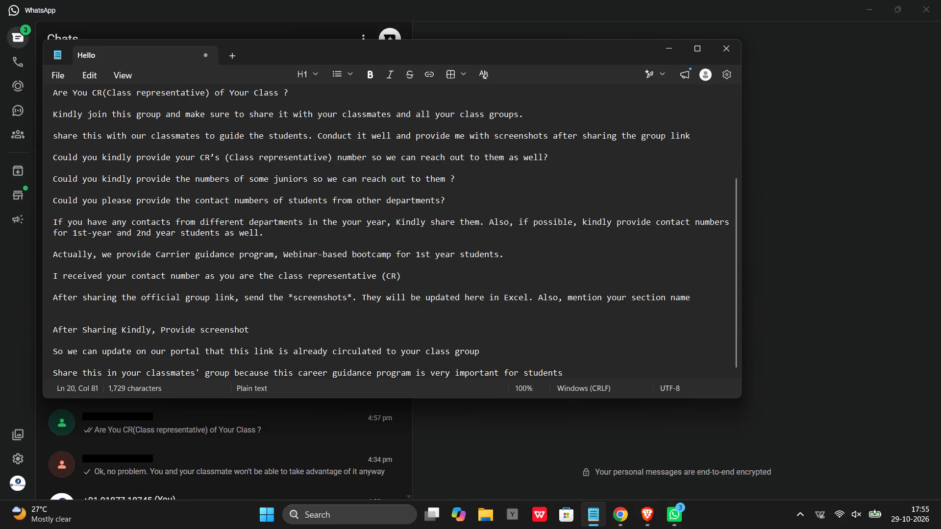
{"action": "left_click_drag", "start_coordinate": [694, 300], "coordinate": [694, 288]}
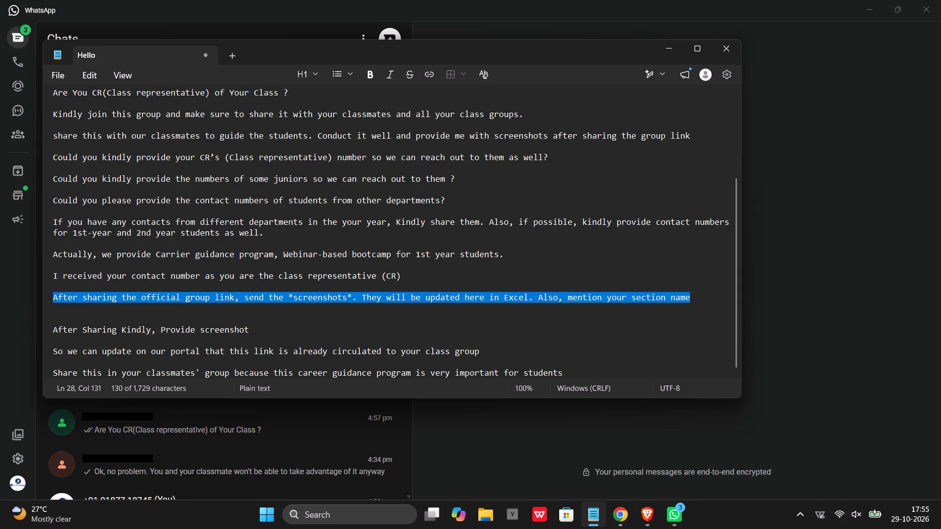
{"action": "key", "text": "ctrl+c"}
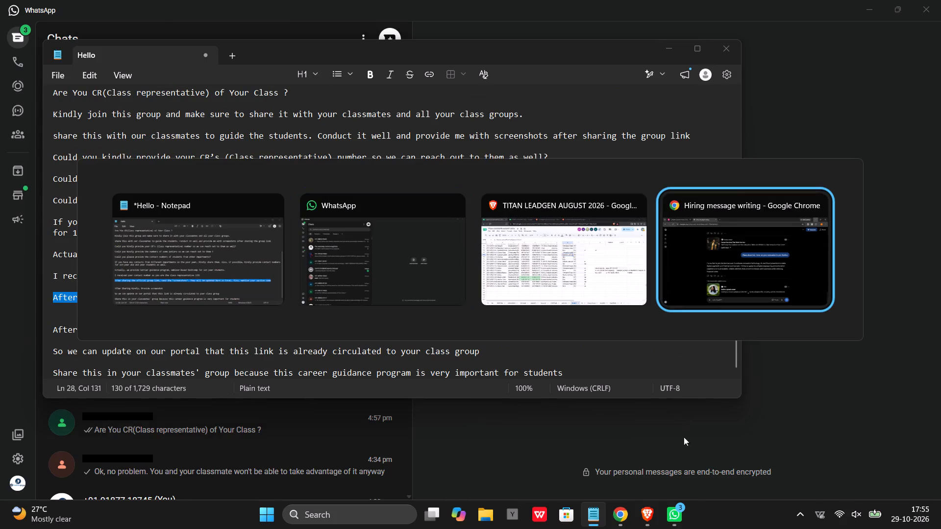
Switch to the "Hiring message writing" conversation in Chrome.
{"action": "left_click", "coordinate": [587, 444]}
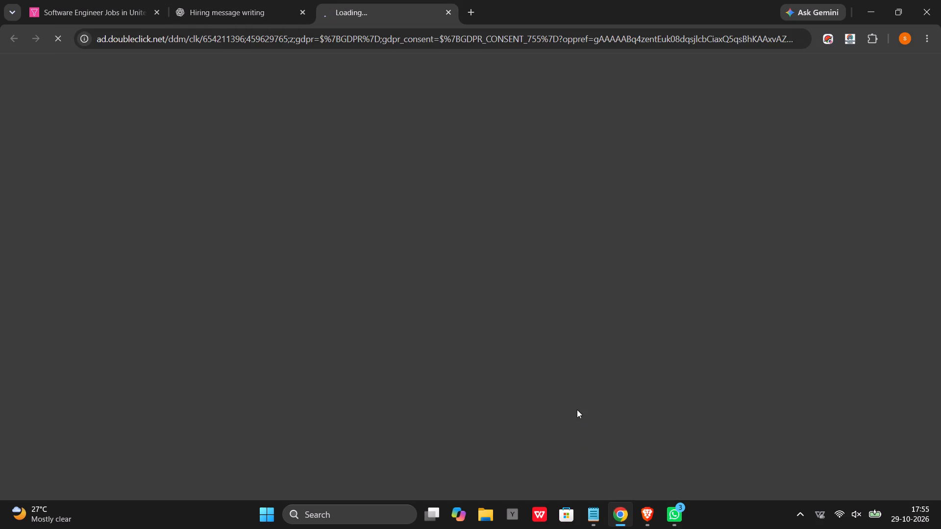
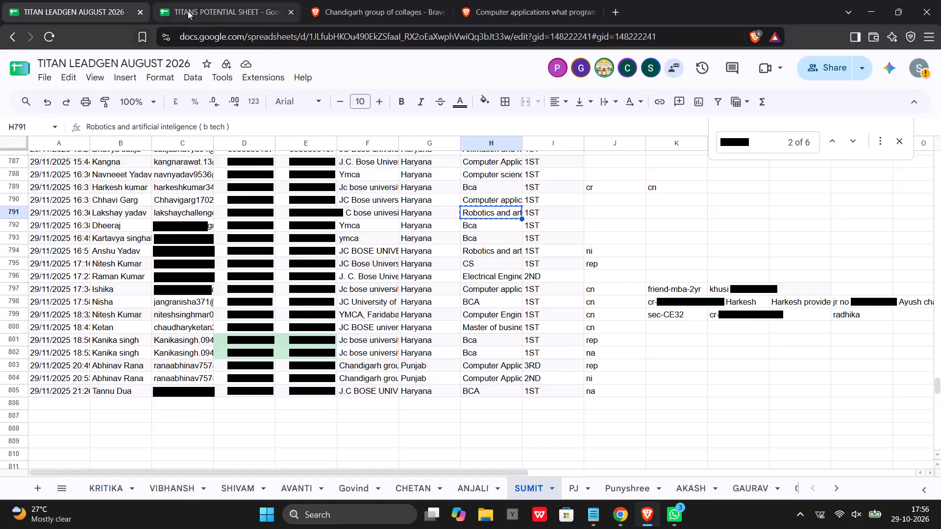
In the TITANS POTENTIAL SHEET spreadsheet, look through the student leads on the Avanti sheet down to the last filled rows.
{"action": "left_click", "coordinate": [199, 6]}
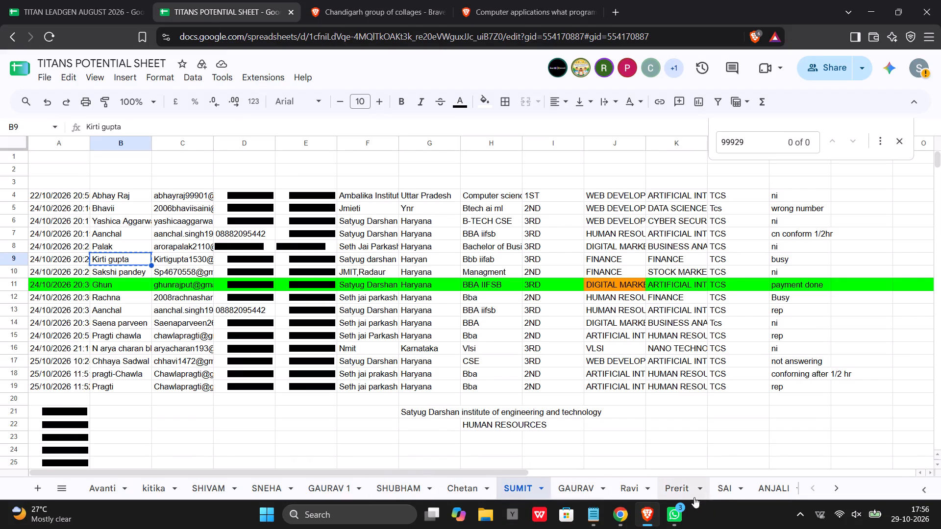
{"action": "left_click", "coordinate": [102, 485]}
{"action": "scroll", "coordinate": [476, 383], "scroll_direction": "up", "scroll_amount": 2}
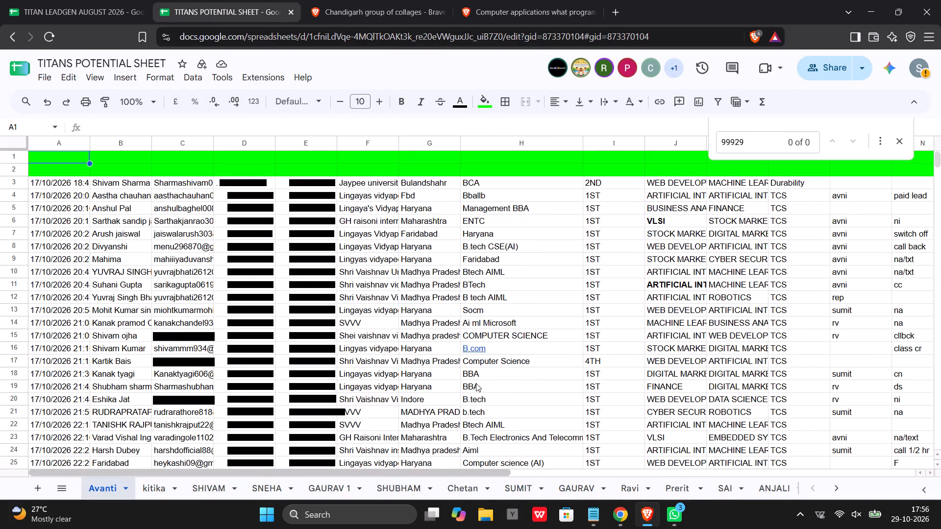
{"action": "scroll", "coordinate": [476, 383], "scroll_direction": "up", "scroll_amount": 1}
{"action": "scroll", "coordinate": [253, 361], "scroll_direction": "up", "scroll_amount": 5}
{"action": "scroll", "coordinate": [349, 361], "scroll_direction": "down", "scroll_amount": 6}
{"action": "scroll", "coordinate": [350, 361], "scroll_direction": "up", "scroll_amount": 5}
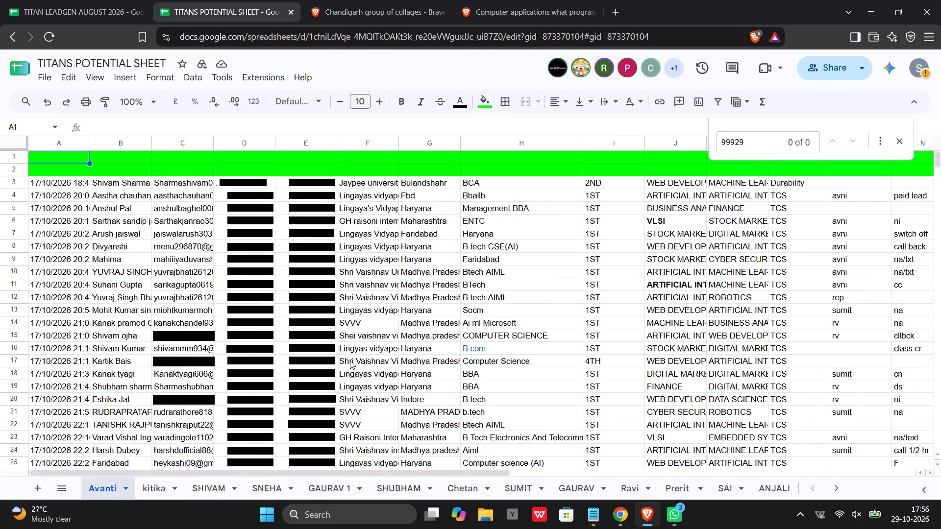
{"action": "scroll", "coordinate": [350, 361], "scroll_direction": "up", "scroll_amount": 7}
{"action": "scroll", "coordinate": [352, 361], "scroll_direction": "down", "scroll_amount": 14}
{"action": "scroll", "coordinate": [352, 361], "scroll_direction": "up", "scroll_amount": 5}
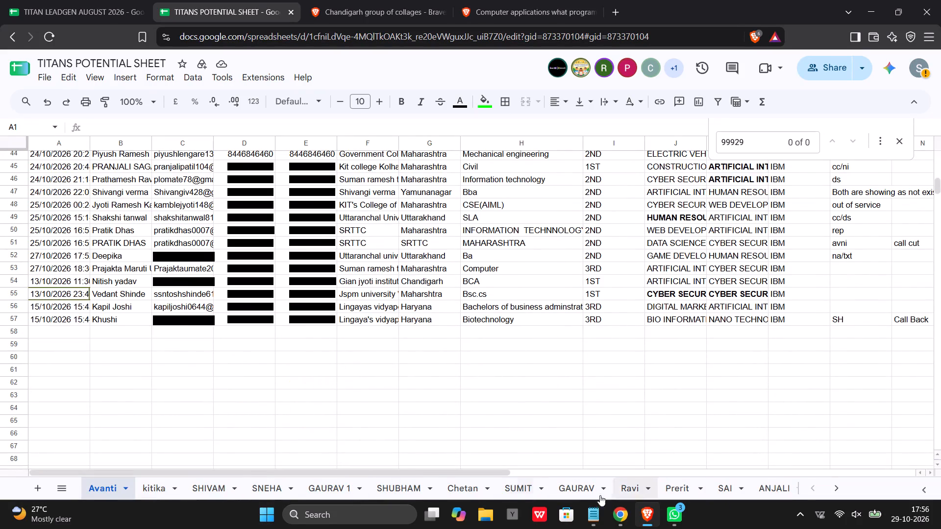
Look through the student leads on the kitika sheet down to the end of its list.
{"action": "left_click", "coordinate": [156, 486]}
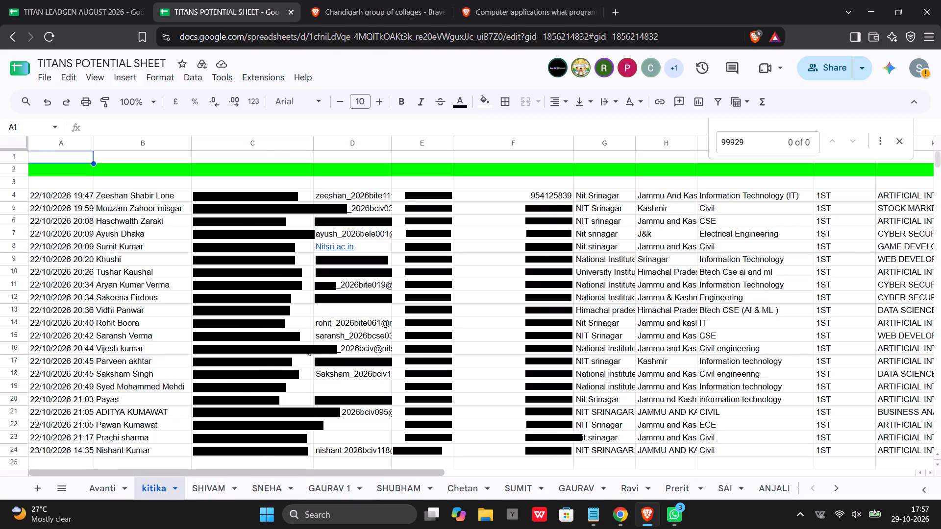
{"action": "scroll", "coordinate": [306, 347], "scroll_direction": "up", "scroll_amount": 5}
{"action": "scroll", "coordinate": [274, 248], "scroll_direction": "down", "scroll_amount": 20}
{"action": "scroll", "coordinate": [274, 248], "scroll_direction": "down", "scroll_amount": 2}
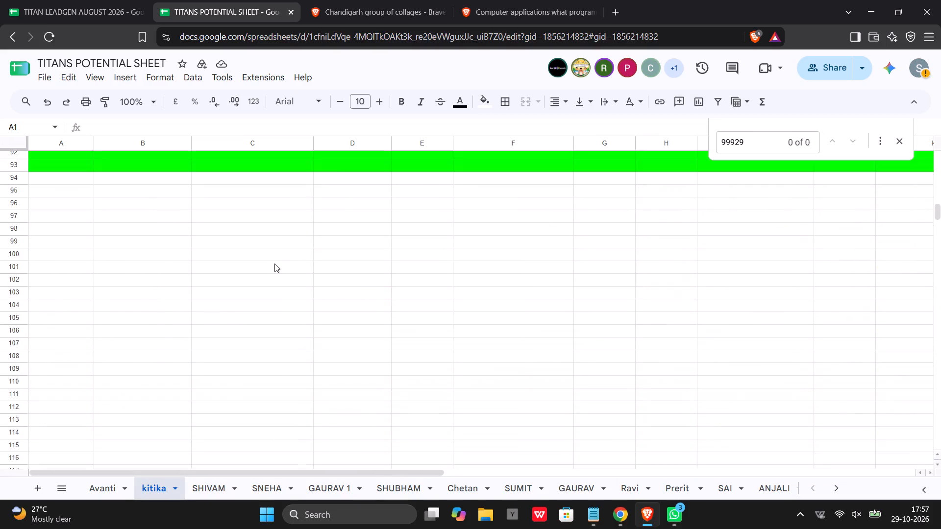
{"action": "scroll", "coordinate": [274, 264], "scroll_direction": "down", "scroll_amount": 6}
{"action": "scroll", "coordinate": [274, 264], "scroll_direction": "up", "scroll_amount": 13}
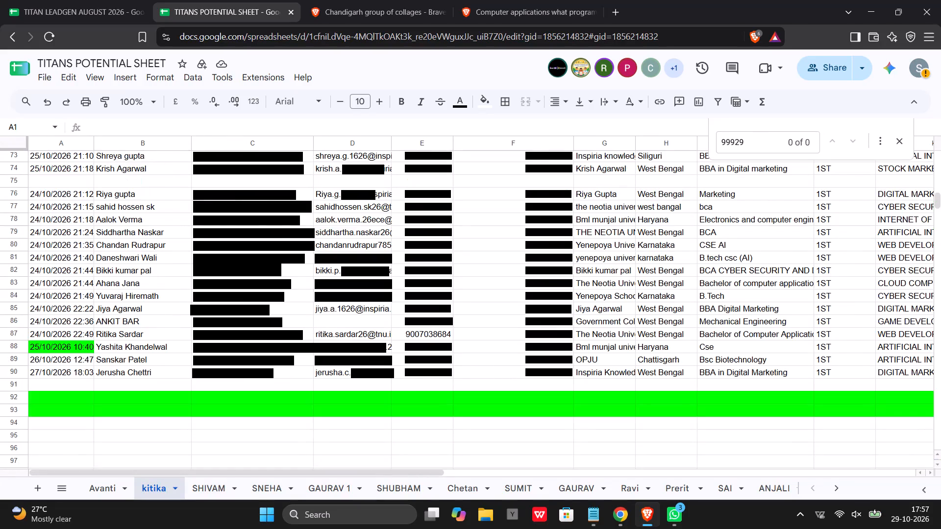
{"action": "scroll", "coordinate": [274, 270], "scroll_direction": "down", "scroll_amount": 1}
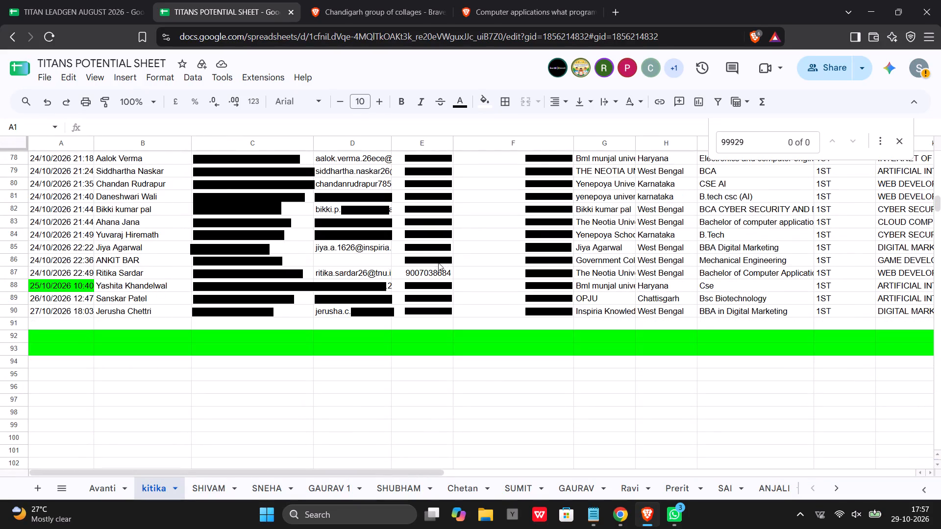
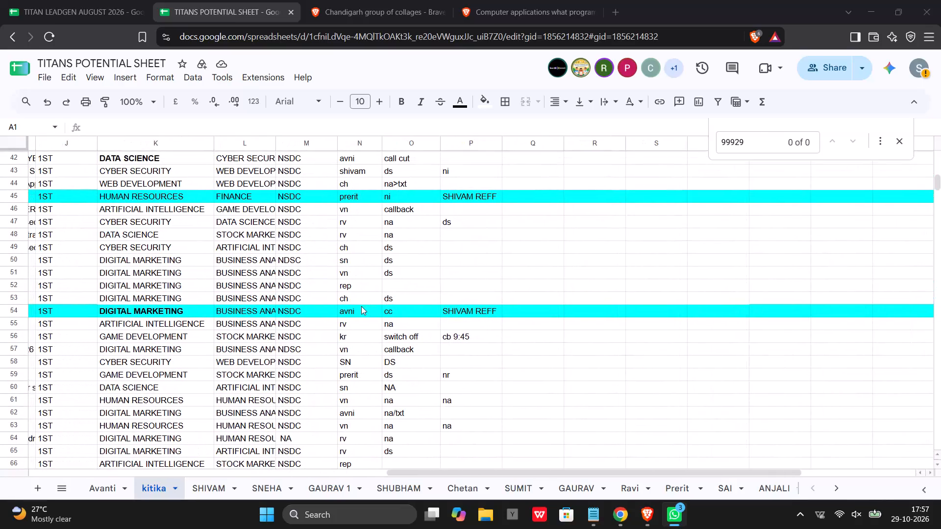
Look back through the student leads on the kitika sheet up to its first rows, including the status columns.
{"action": "scroll", "coordinate": [362, 308], "scroll_direction": "down", "scroll_amount": 5}
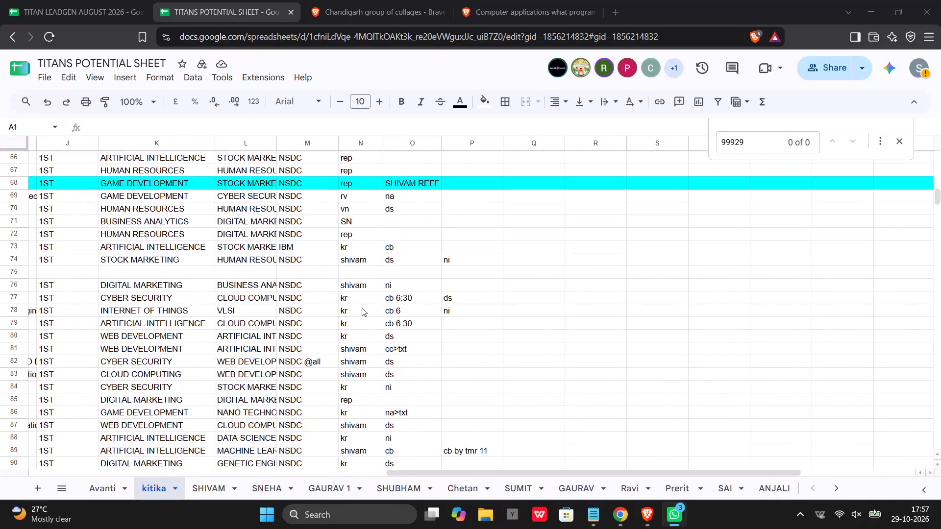
{"action": "scroll", "coordinate": [362, 308], "scroll_direction": "down", "scroll_amount": 2}
{"action": "scroll", "coordinate": [362, 308], "scroll_direction": "up", "scroll_amount": 2}
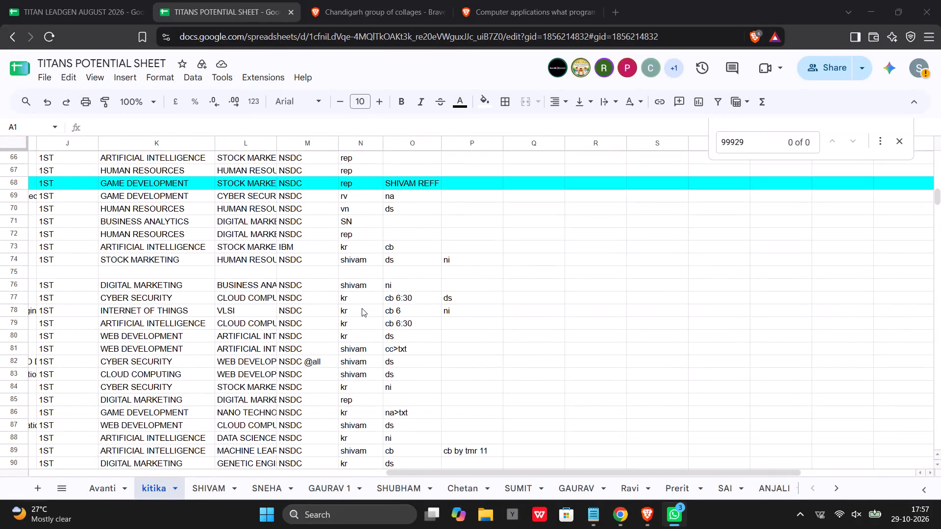
{"action": "scroll", "coordinate": [362, 308], "scroll_direction": "up", "scroll_amount": 12}
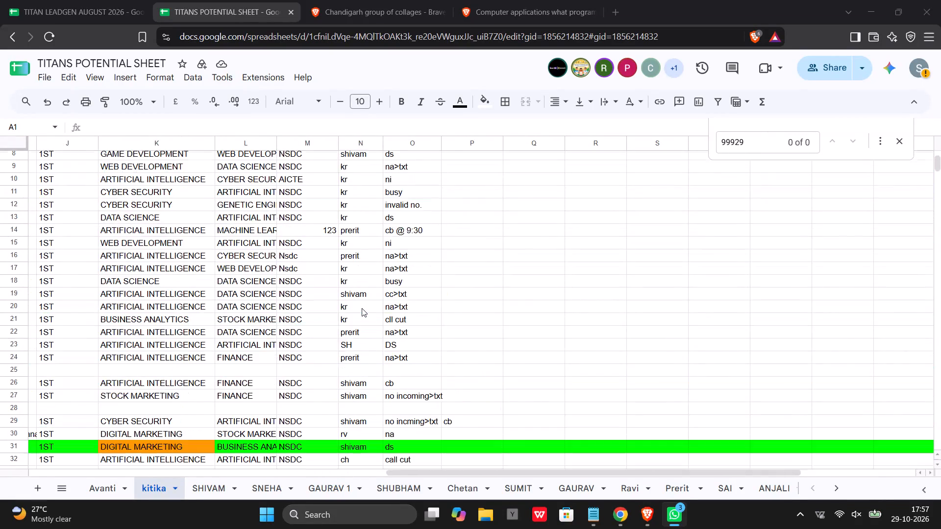
{"action": "scroll", "coordinate": [362, 308], "scroll_direction": "up", "scroll_amount": 6}
{"action": "scroll", "coordinate": [362, 308], "scroll_direction": "right", "scroll_amount": 4}
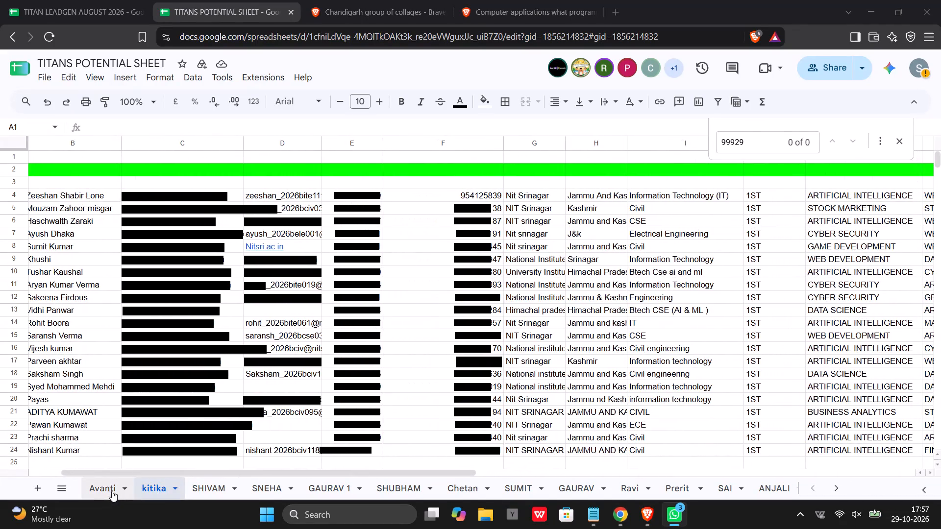
Return to the Avanti sheet and look through its student leads from the last filled rows up towards the earlier ones.
{"action": "left_click", "coordinate": [104, 489]}
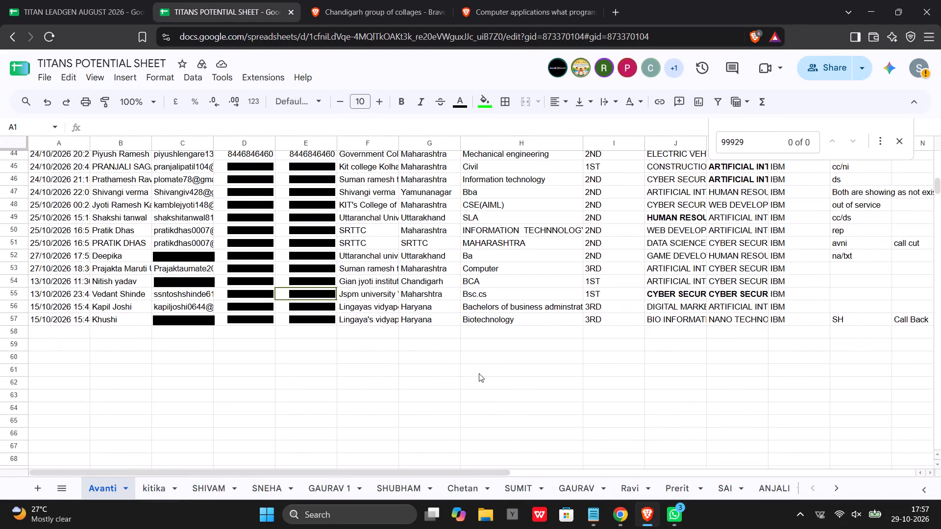
{"action": "scroll", "coordinate": [479, 373], "scroll_direction": "left", "scroll_amount": 2}
{"action": "scroll", "coordinate": [479, 374], "scroll_direction": "up", "scroll_amount": 2}
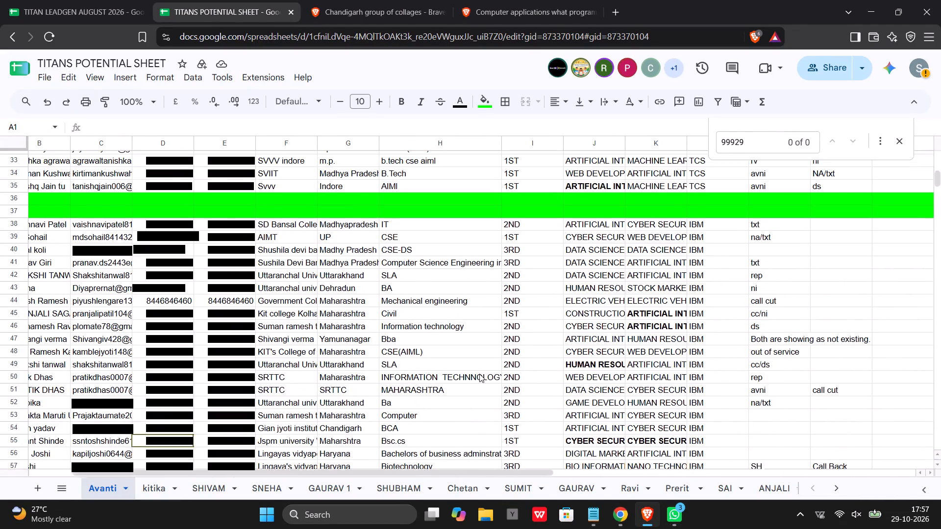
{"action": "scroll", "coordinate": [479, 374], "scroll_direction": "up", "scroll_amount": 4}
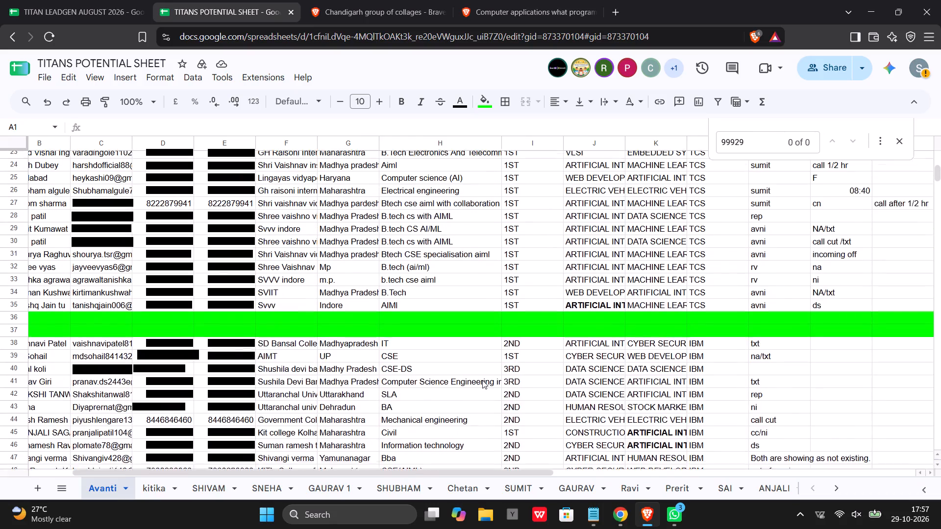
{"action": "scroll", "coordinate": [482, 380], "scroll_direction": "up", "scroll_amount": 1}
{"action": "scroll", "coordinate": [482, 380], "scroll_direction": "right", "scroll_amount": 2}
{"action": "scroll", "coordinate": [482, 380], "scroll_direction": "up", "scroll_amount": 1}
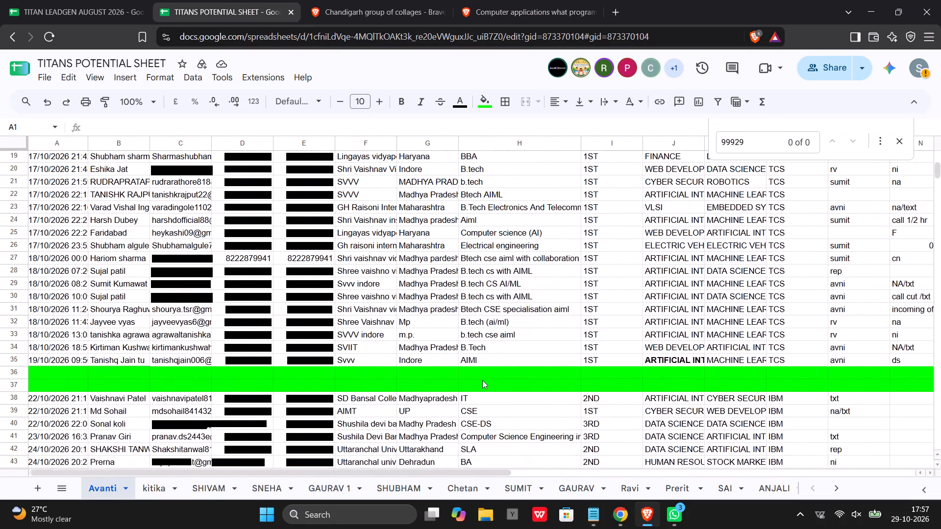
Look through the student leads above the green divider rows on the Avanti sheet, including their course, caller and status columns.
{"action": "scroll", "coordinate": [482, 380], "scroll_direction": "up", "scroll_amount": 2}
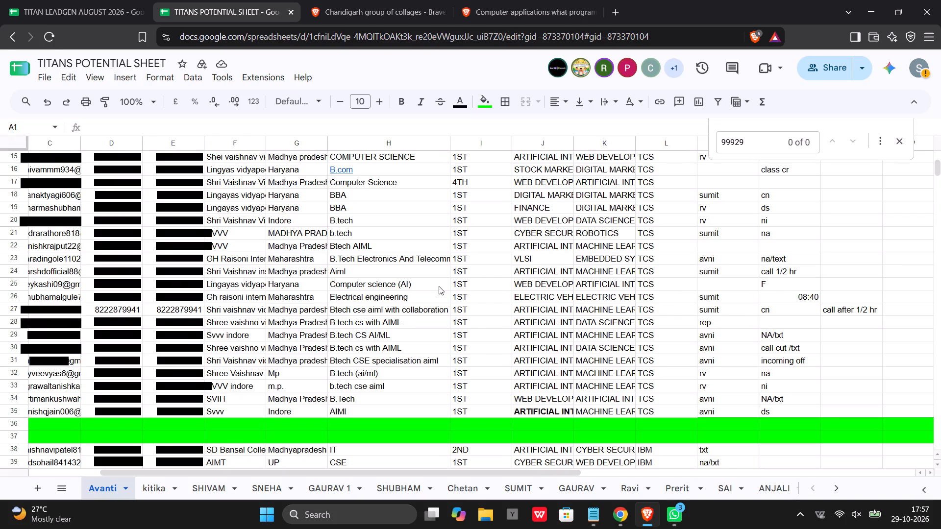
{"action": "scroll", "coordinate": [434, 286], "scroll_direction": "right", "scroll_amount": 2}
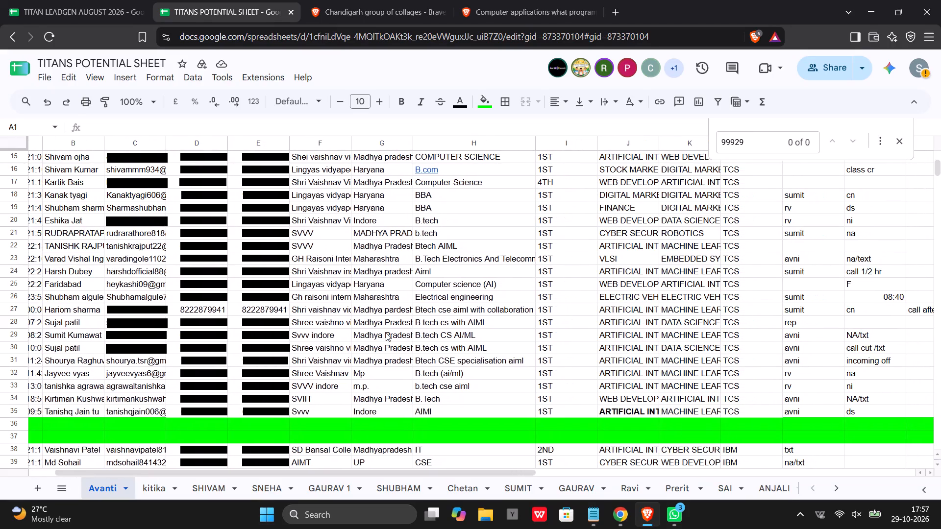
{"action": "scroll", "coordinate": [386, 333], "scroll_direction": "left", "scroll_amount": 1}
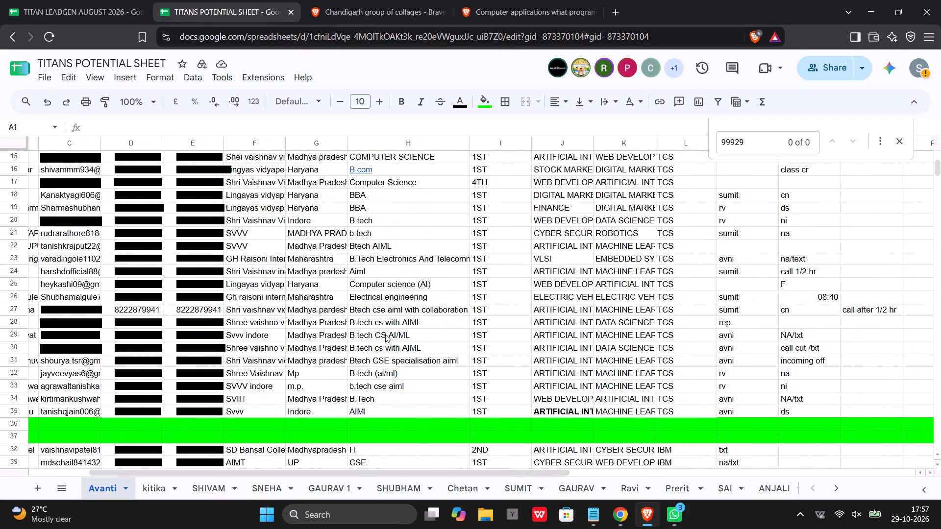
{"action": "scroll", "coordinate": [385, 334], "scroll_direction": "left", "scroll_amount": 1}
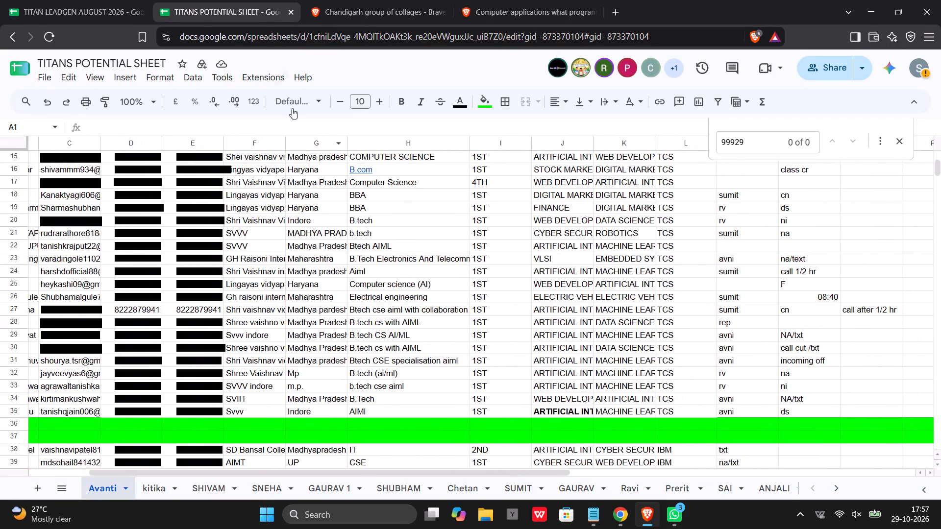
Return to the SUMIT sheet of the TITAN LEADGEN AUGUST 2026 spreadsheet.
{"action": "left_click", "coordinate": [80, 3]}
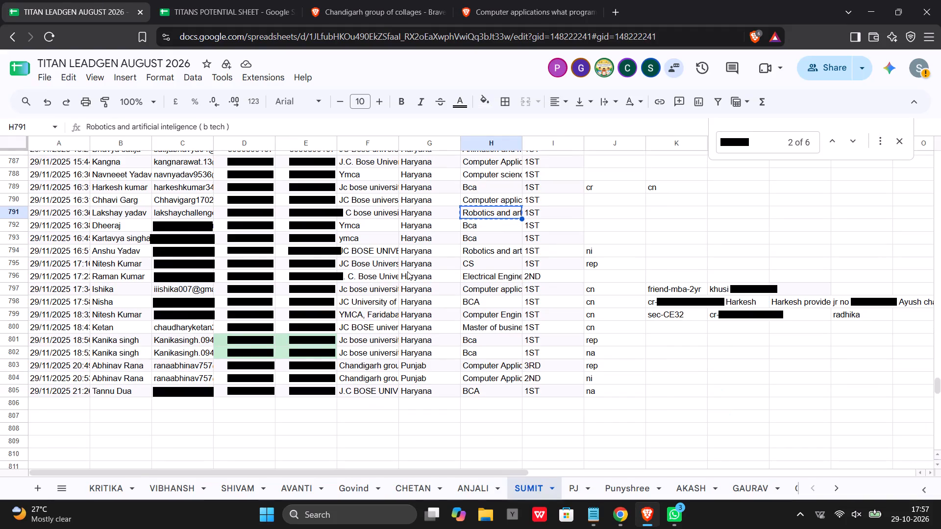
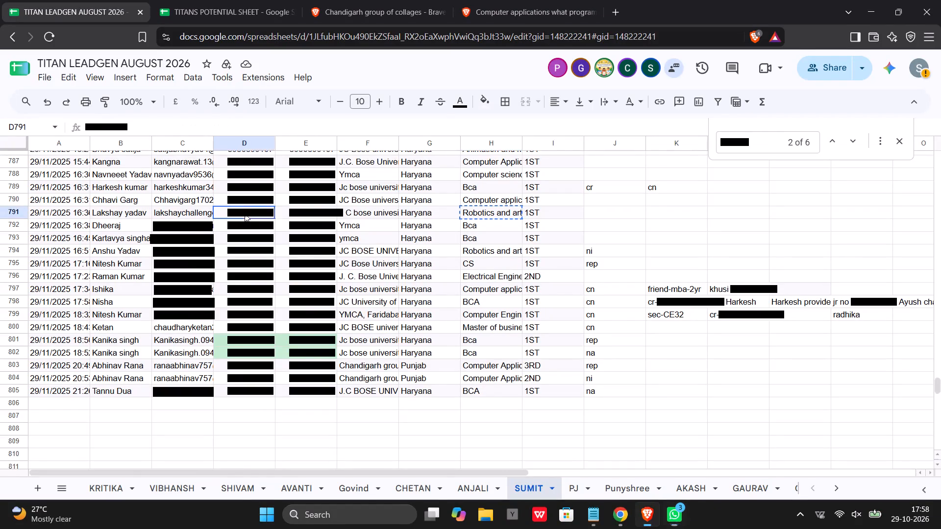
{"action": "left_click", "coordinate": [278, 134]}
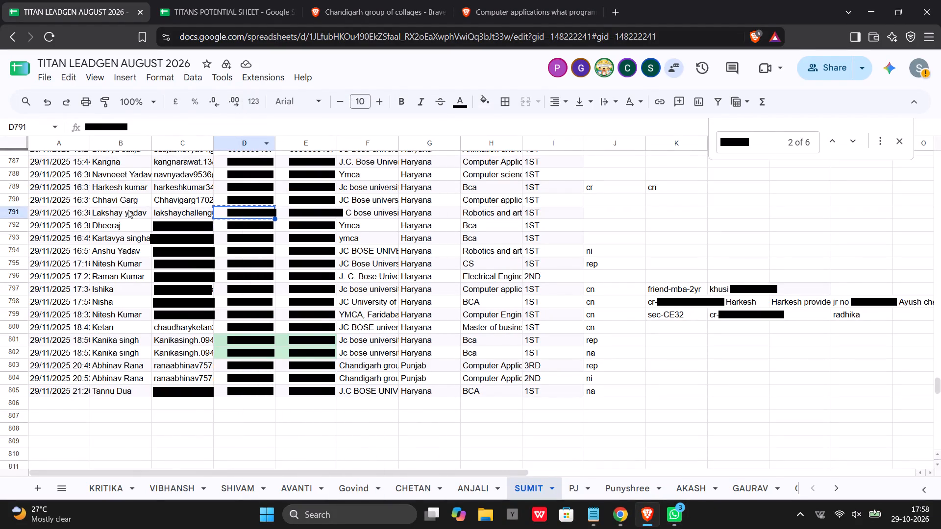
{"action": "right_click", "coordinate": [125, 211]}
{"action": "left_click", "coordinate": [162, 133]}
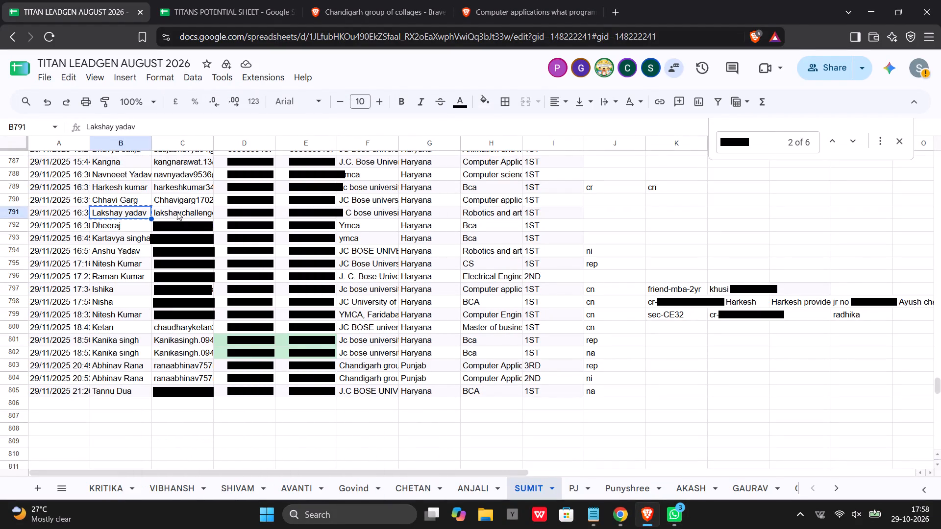
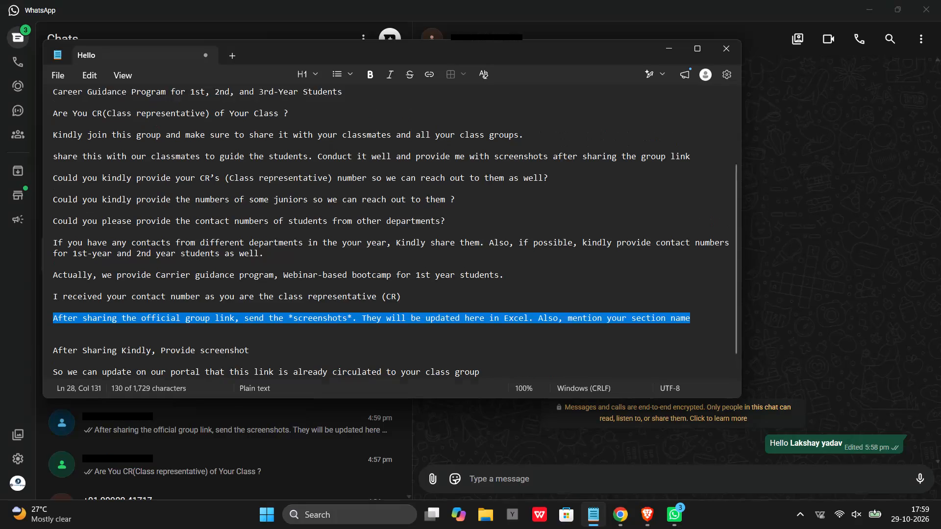
In the Hello note, copy the AICTE bootcamp webinar paragraph and the 'We are organizing a webinar exclusively for students' line, each separately.
{"action": "scroll", "coordinate": [347, 250], "scroll_direction": "up", "scroll_amount": 6}
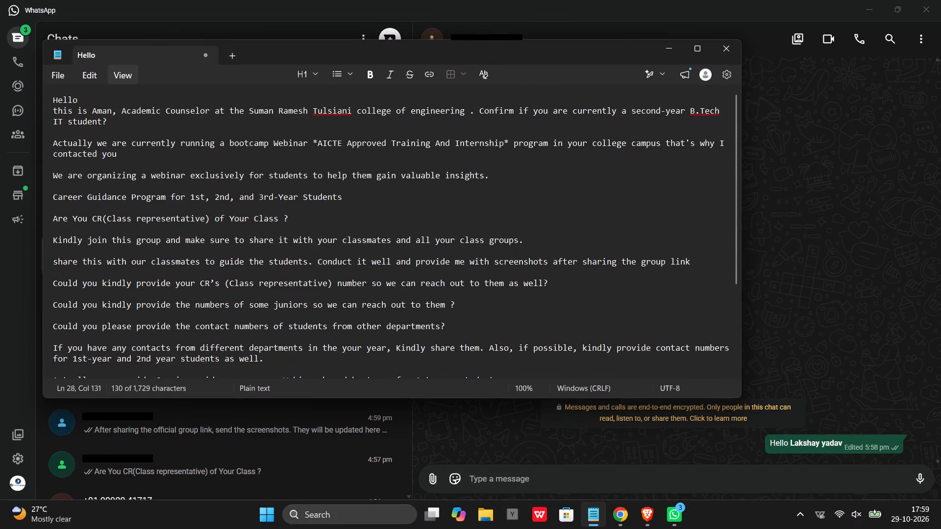
{"action": "left_click_drag", "start_coordinate": [122, 155], "coordinate": [49, 140]}
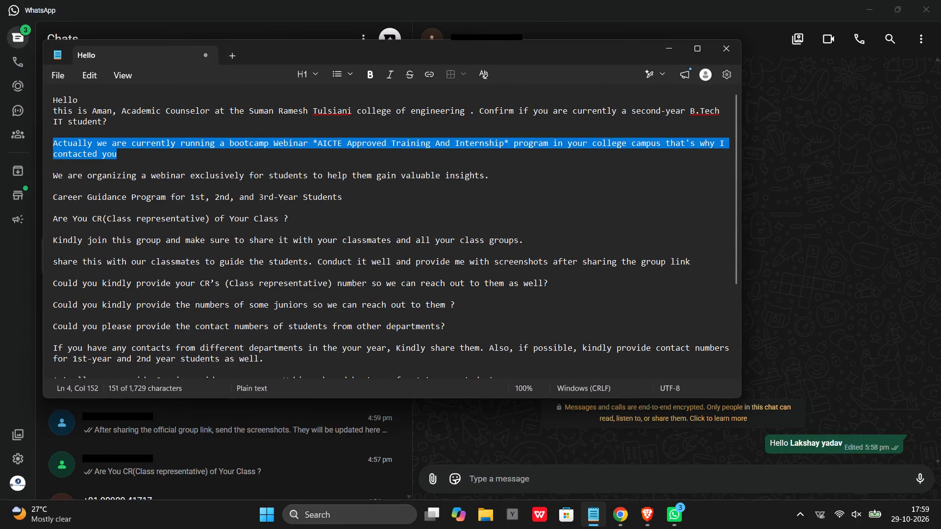
{"action": "key", "text": "ctrl+c"}
{"action": "left_click", "coordinate": [132, 207]}
{"action": "left_click_drag", "start_coordinate": [491, 180], "coordinate": [491, 166]}
{"action": "key", "text": "ctrl+c"}
Copy the 'Career Guidance Program for 1st, 2nd, and 3rd-Year Students' line and the 'Are You CR(Class representative) of Your Class ?' question, each separately.
{"action": "left_click", "coordinate": [448, 196]}
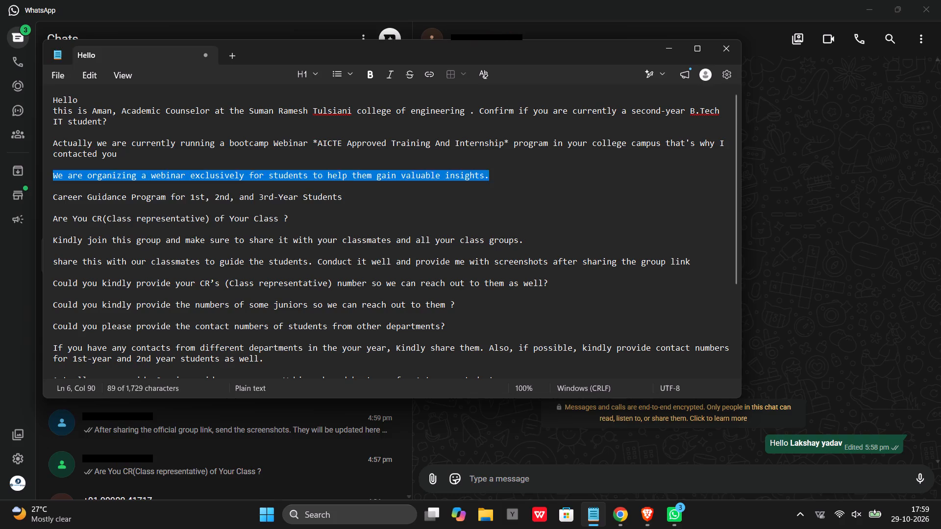
{"action": "left_click_drag", "start_coordinate": [348, 202], "coordinate": [345, 184]}
{"action": "key", "text": "ctrl+c"}
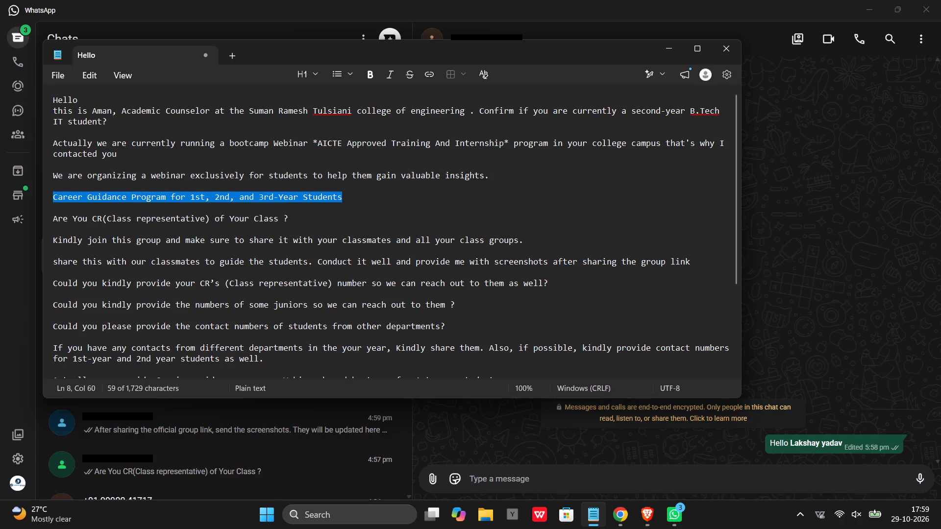
{"action": "left_click", "coordinate": [341, 212]}
{"action": "left_click_drag", "start_coordinate": [302, 221], "coordinate": [293, 204]}
{"action": "key", "text": "ctrl+c"}
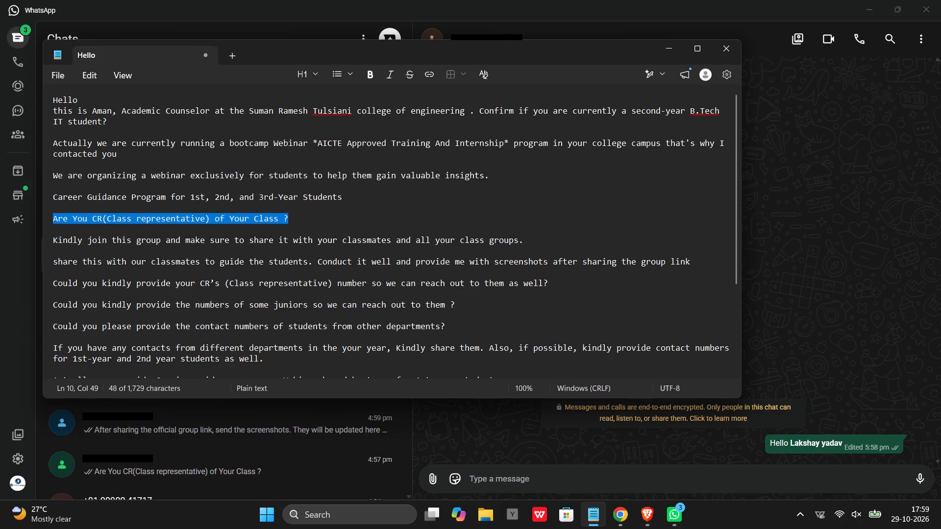
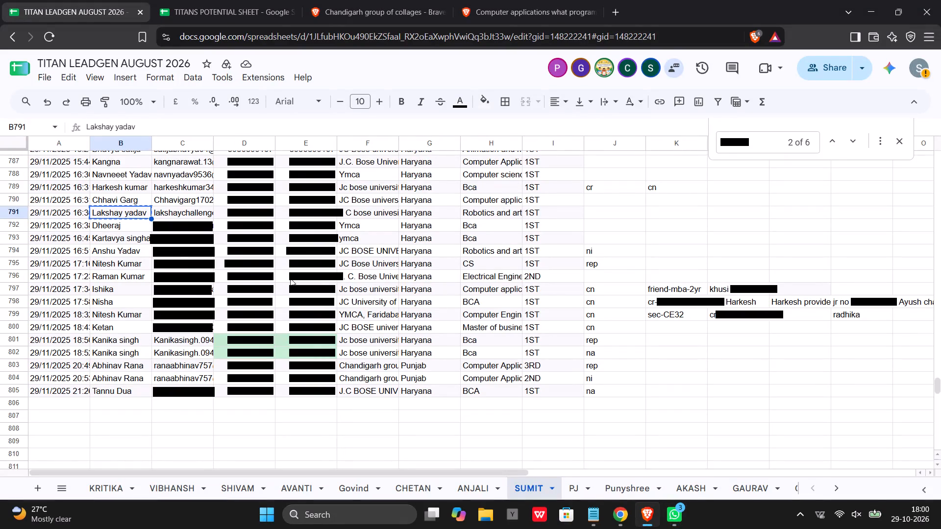
Change the column J status for the row 794 lead to cn.
{"action": "left_click", "coordinate": [601, 253]}
{"action": "key", "text": "BackSpace"}
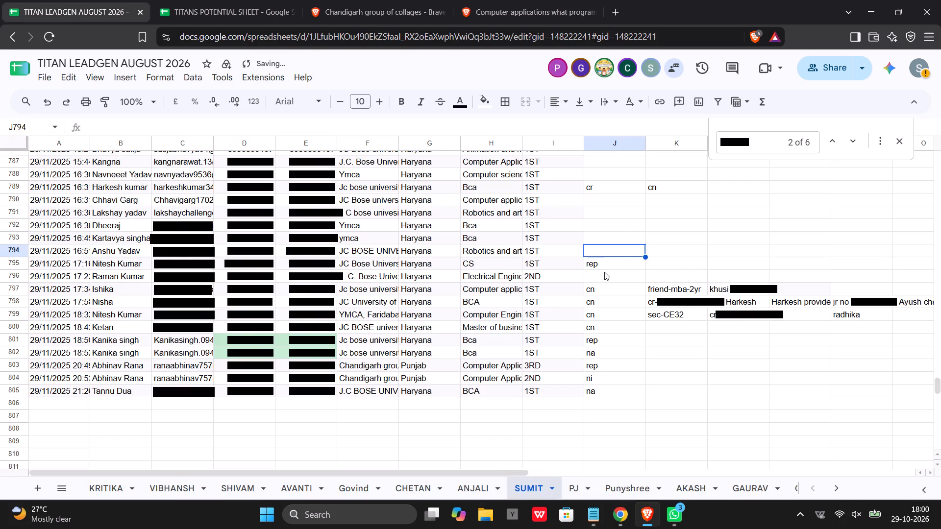
{"action": "type", "text": "cn"}
{"action": "left_click", "coordinate": [668, 252]}
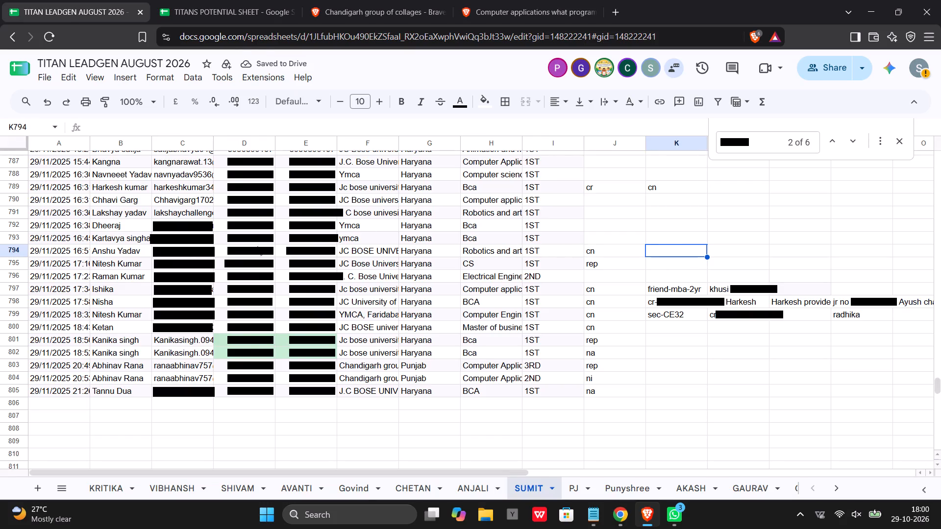
Copy the college name ymca from row 793, close the two old search pages, and search the web for it.
{"action": "right_click", "coordinate": [361, 236]}
{"action": "left_click", "coordinate": [401, 133]}
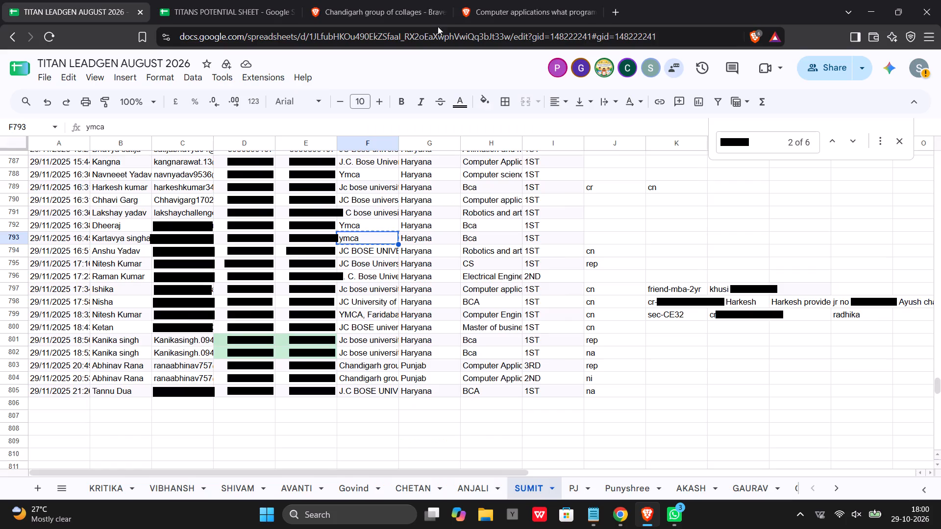
{"action": "left_click", "coordinate": [615, 11]}
{"action": "left_click", "coordinate": [589, 8]}
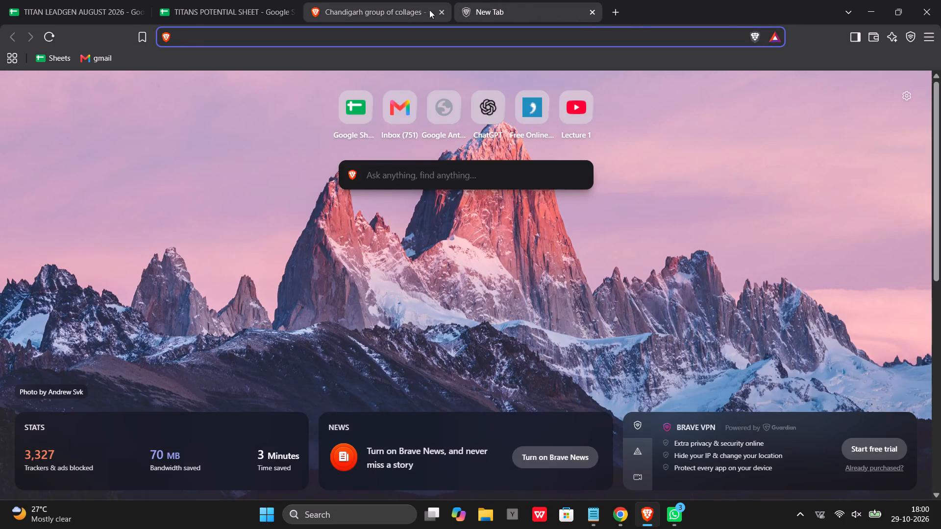
{"action": "left_click", "coordinate": [441, 11]}
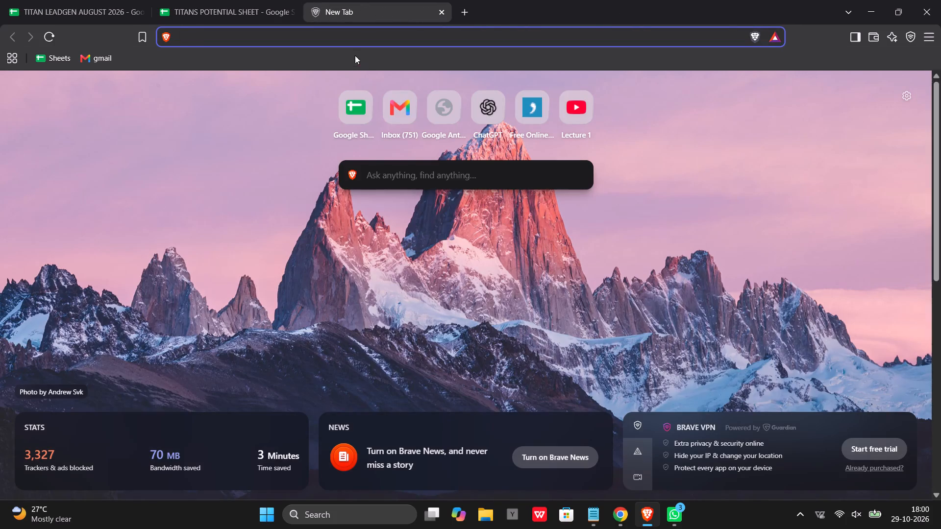
{"action": "right_click", "coordinate": [346, 41]}
{"action": "left_click", "coordinate": [388, 145]}
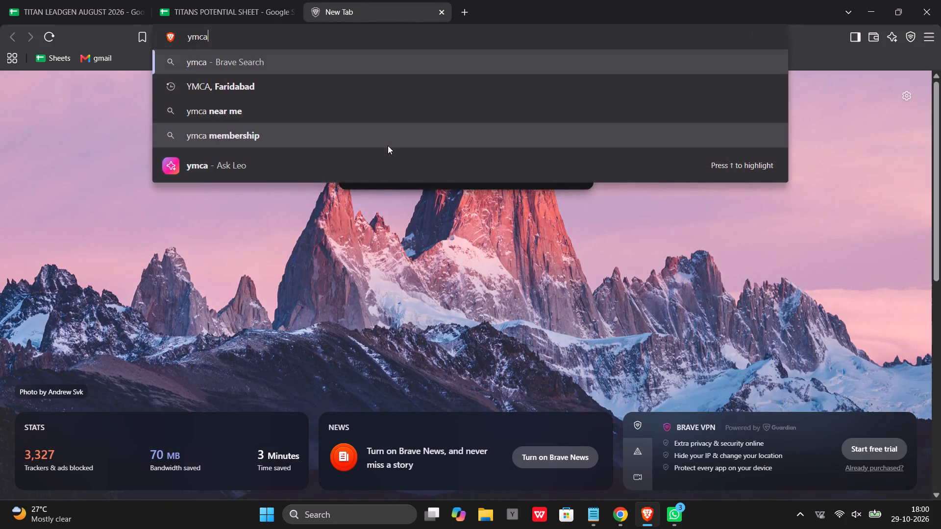
{"action": "key", "text": "Return"}
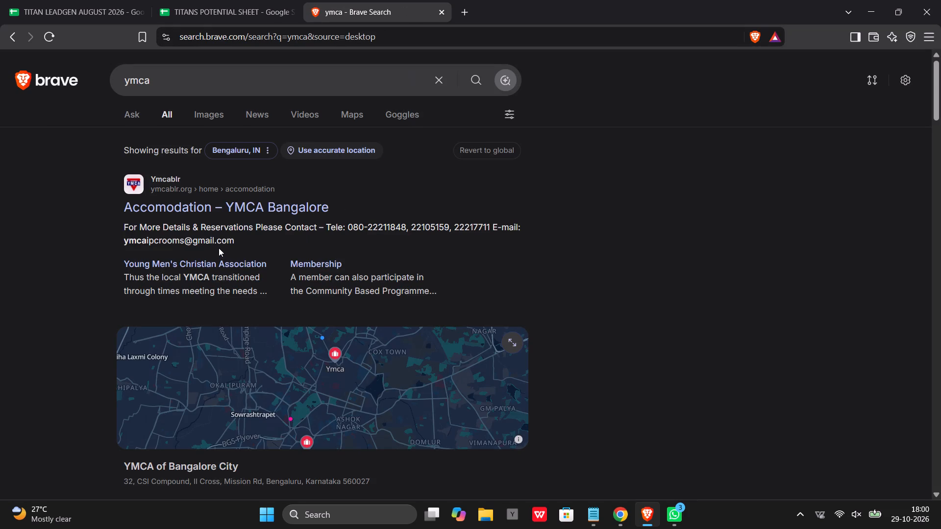
Refine the web search to "ymca college haryana".
{"action": "left_click", "coordinate": [248, 81]}
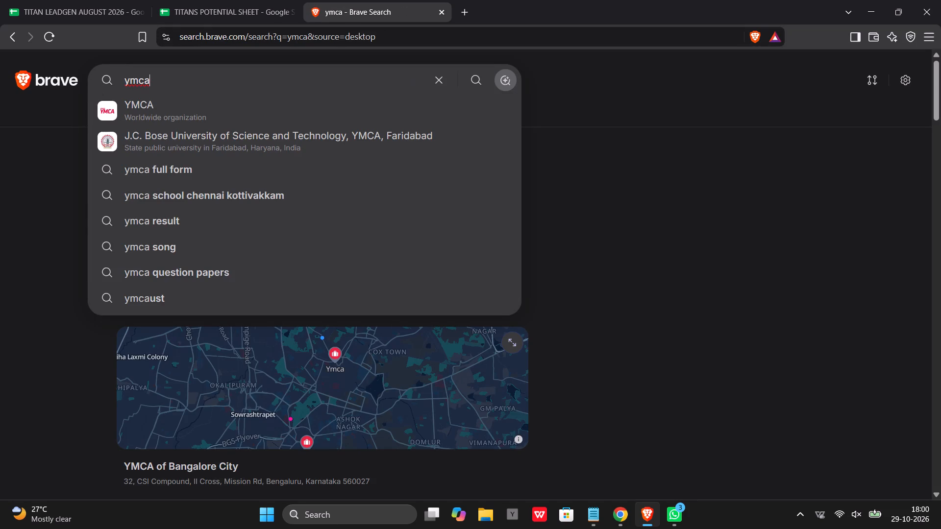
{"action": "key", "text": "space"}
{"action": "type", "text": "college"}
{"action": "key", "text": "space"}
{"action": "type", "text": "haryan"}
{"action": "key", "text": "Return"}
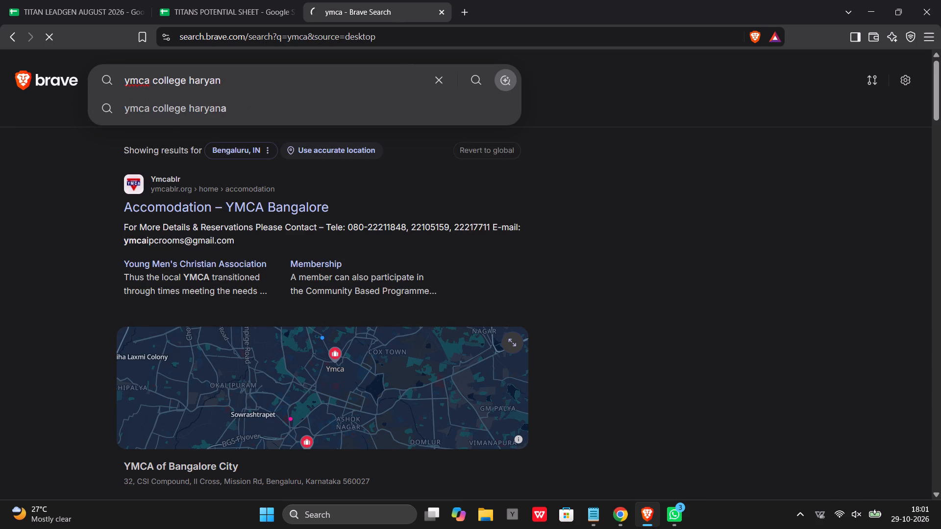
{"action": "left_click", "coordinate": [253, 111]}
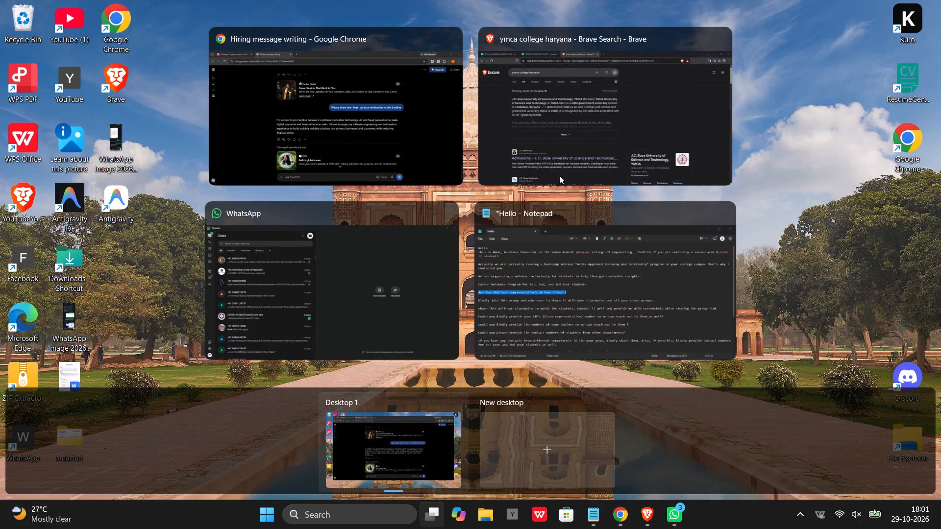
{"action": "left_click", "coordinate": [565, 133]}
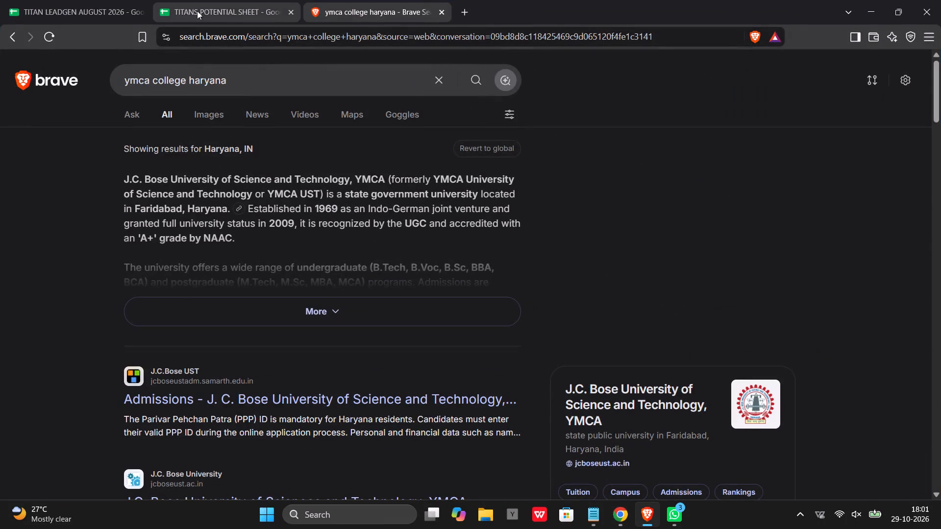
{"action": "left_click", "coordinate": [212, 7]}
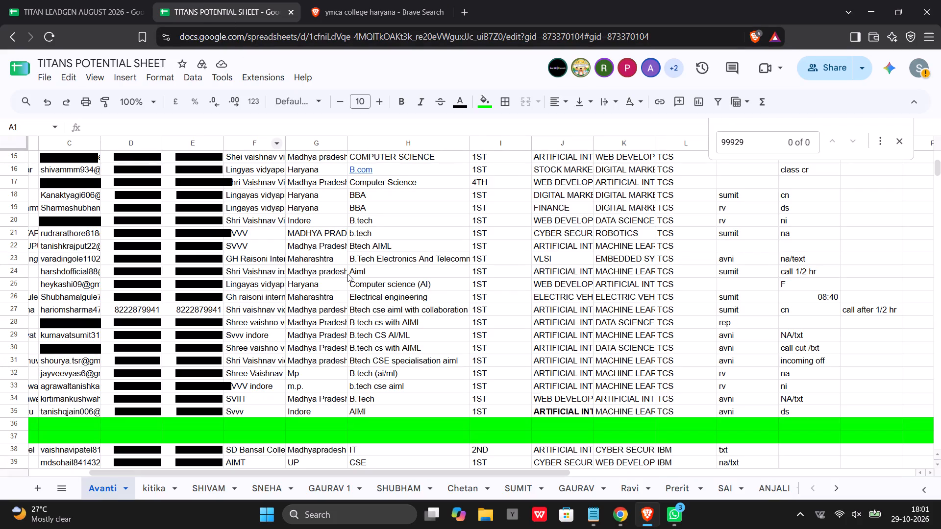
{"action": "left_click", "coordinate": [76, 0]}
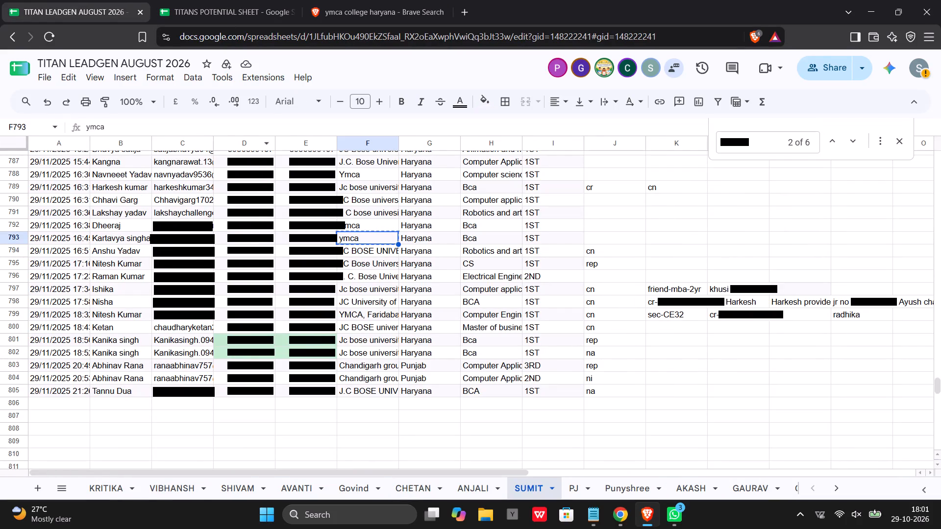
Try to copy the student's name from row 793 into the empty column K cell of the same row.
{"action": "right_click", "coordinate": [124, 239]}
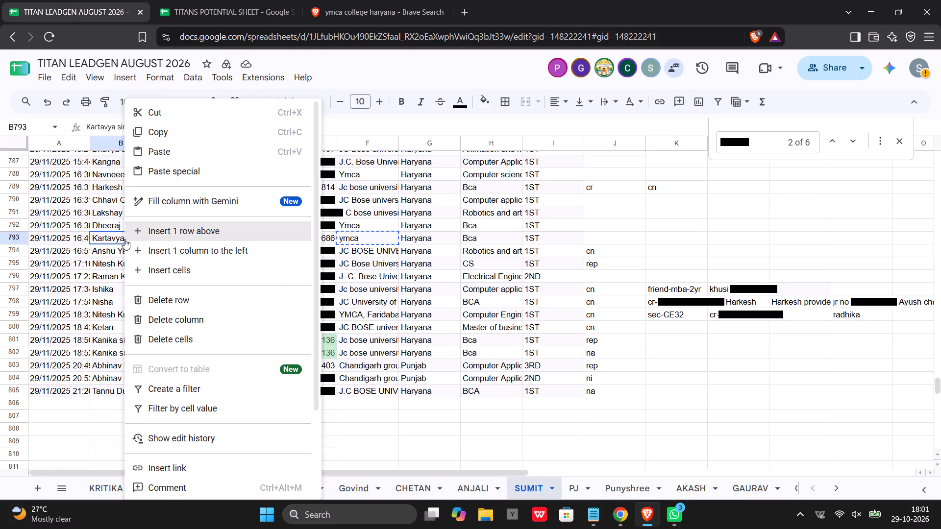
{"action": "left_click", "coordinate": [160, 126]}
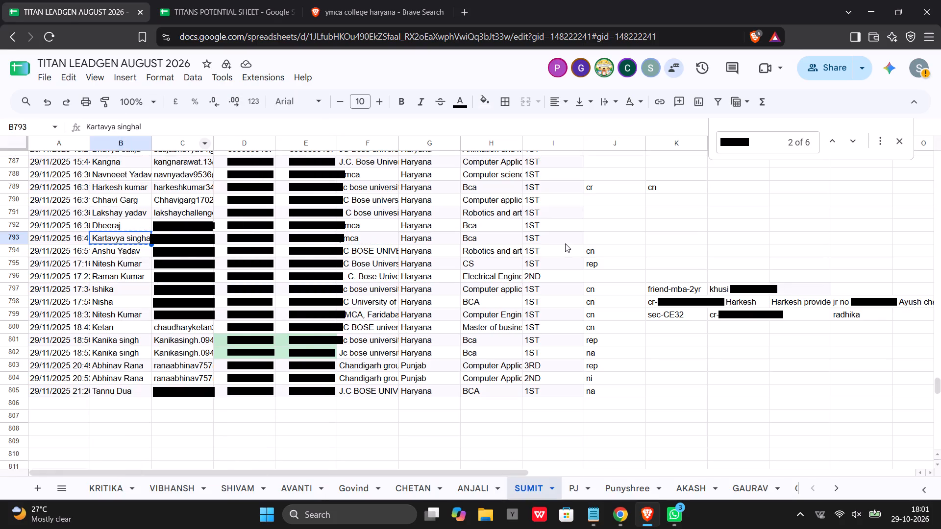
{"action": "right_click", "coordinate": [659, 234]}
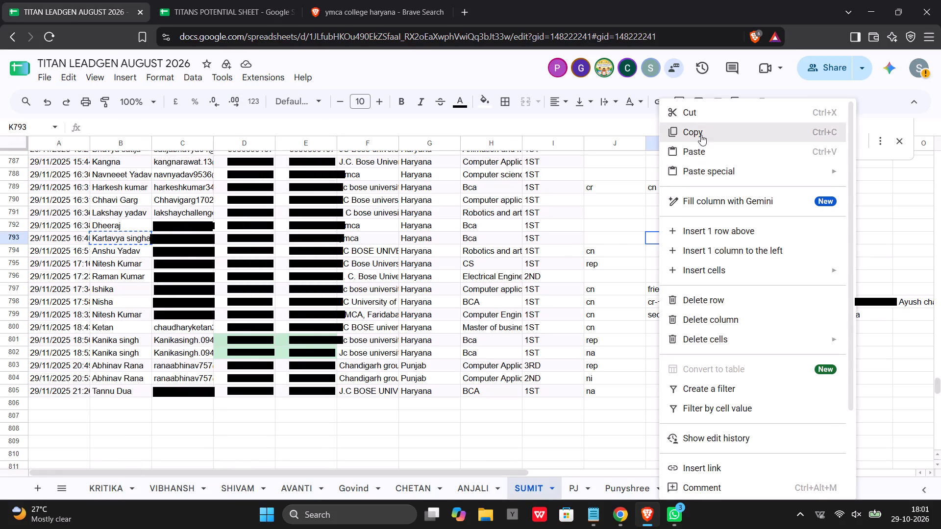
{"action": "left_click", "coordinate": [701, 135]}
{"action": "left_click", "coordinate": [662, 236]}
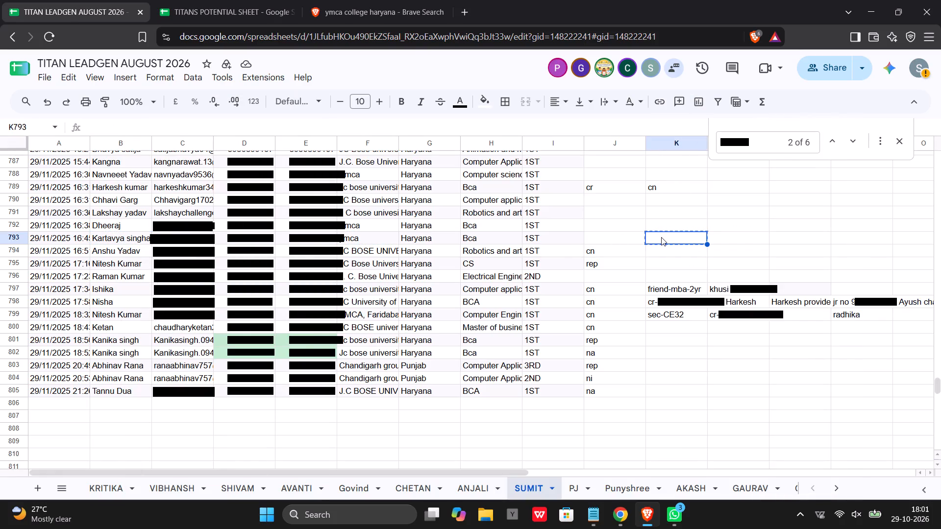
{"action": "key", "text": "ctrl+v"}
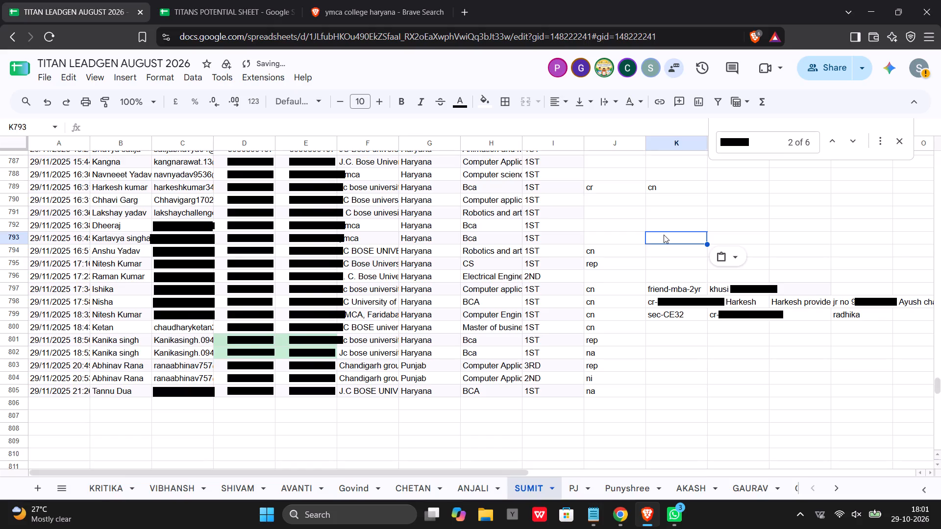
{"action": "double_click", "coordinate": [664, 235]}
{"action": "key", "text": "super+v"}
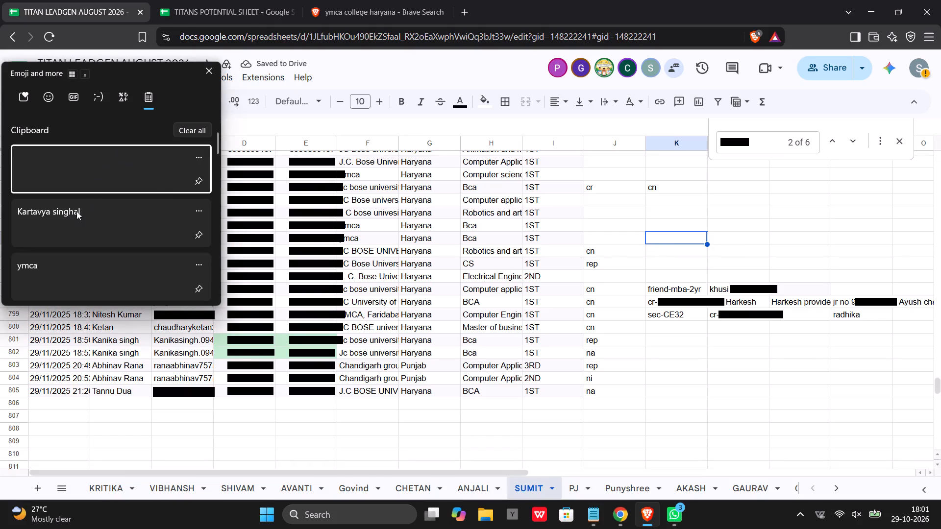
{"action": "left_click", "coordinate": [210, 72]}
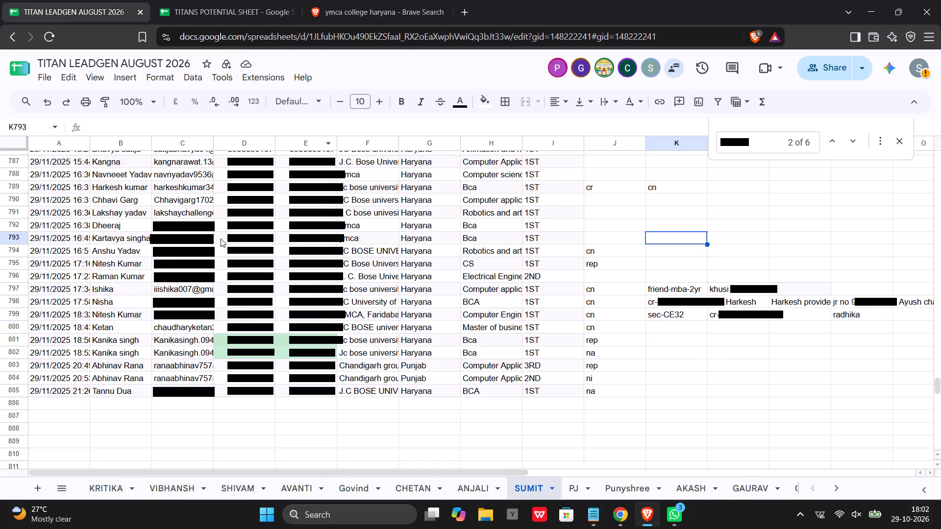
Copy the student's name from column B of row 793 into column K of that row.
{"action": "right_click", "coordinate": [121, 239]}
{"action": "left_click", "coordinate": [138, 133]}
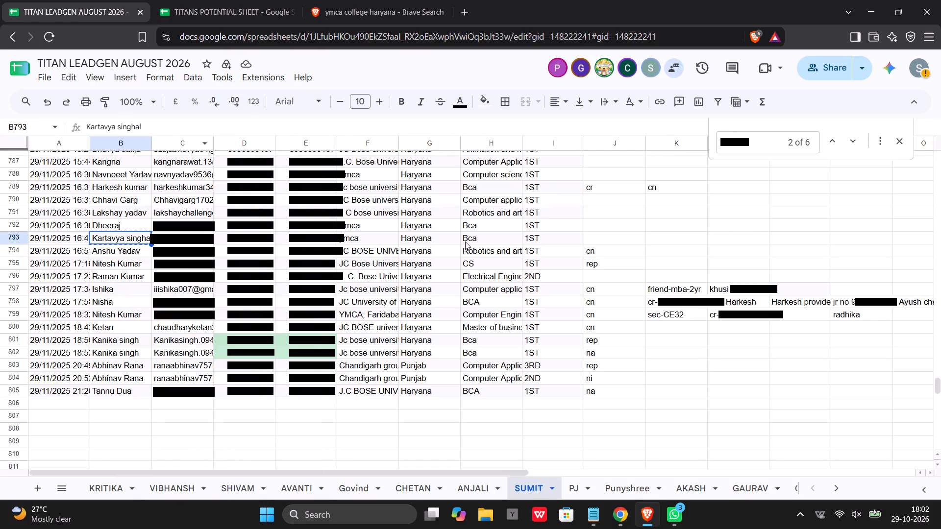
{"action": "left_click", "coordinate": [667, 238]}
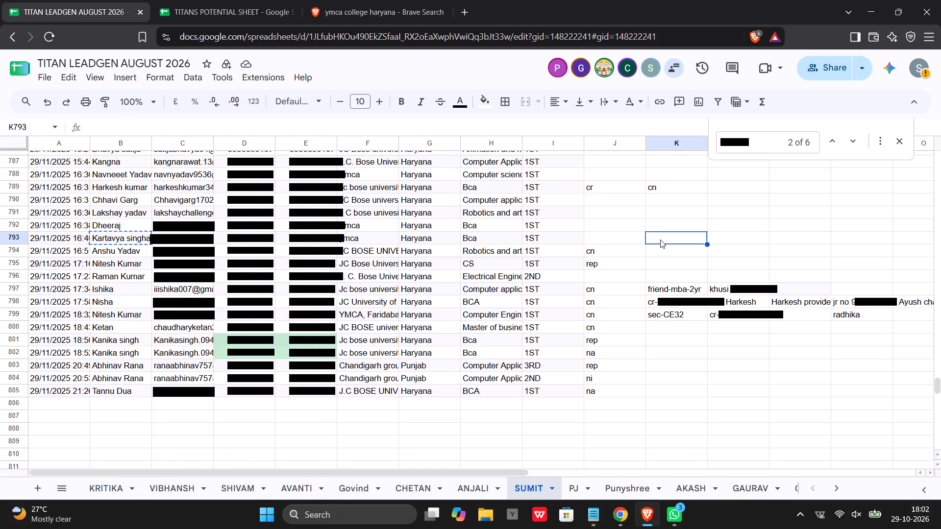
{"action": "key", "text": "super+v"}
{"action": "left_click", "coordinate": [104, 172]}
{"action": "key", "text": "ctrl+v"}
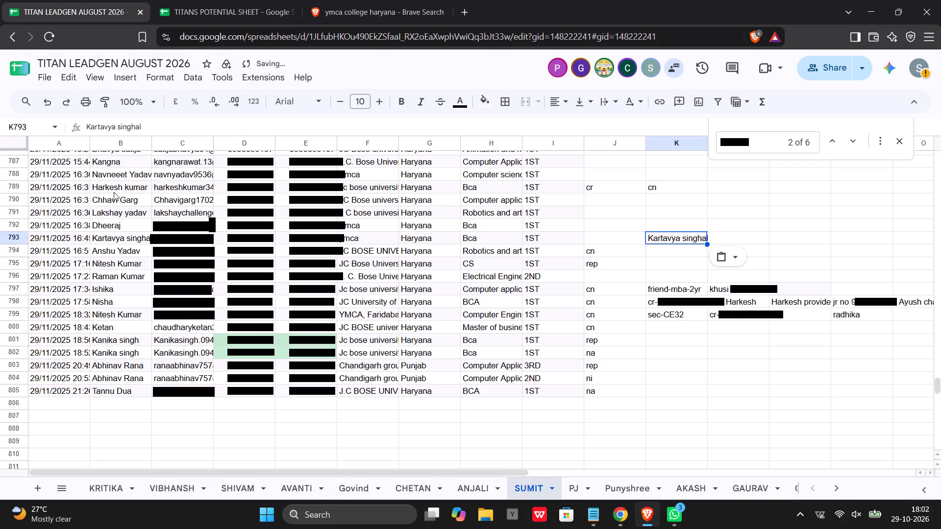
{"action": "left_click", "coordinate": [775, 228]}
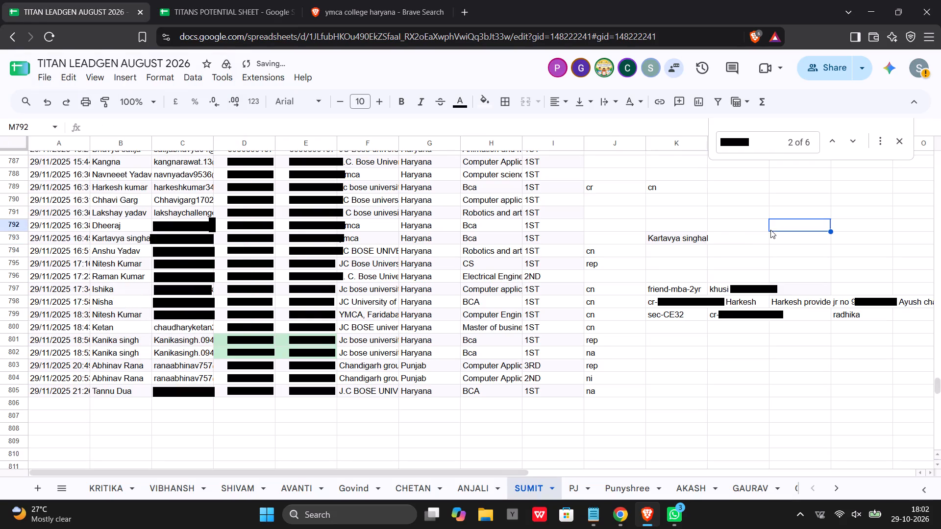
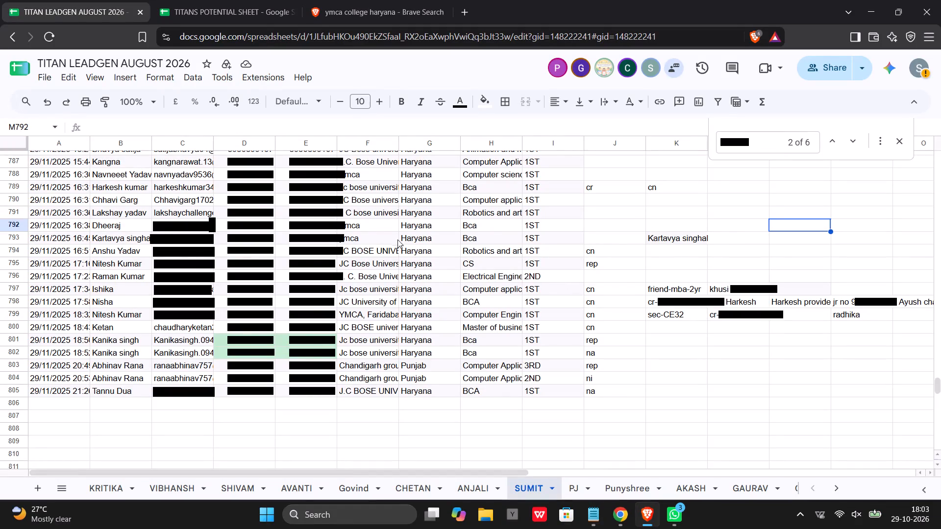
Select the student's record in row 793 from column A through column M.
{"action": "right_click", "coordinate": [254, 239]}
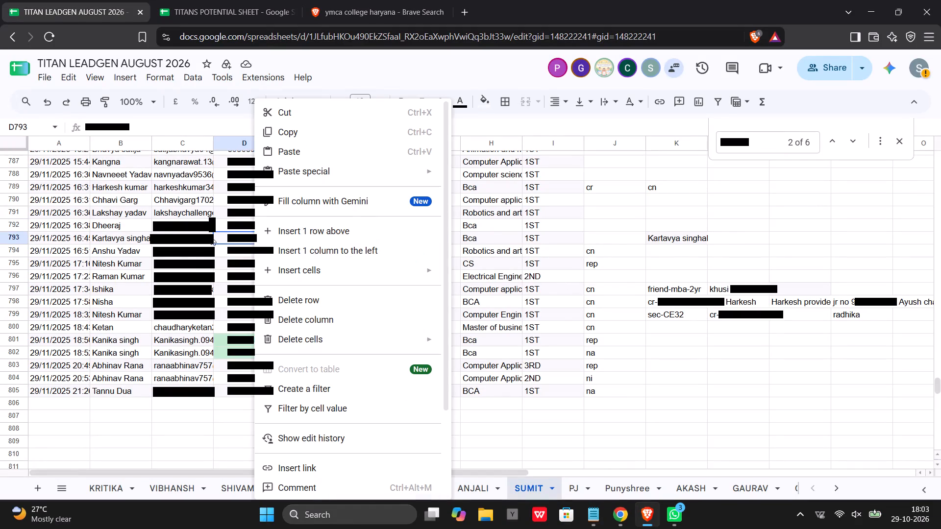
{"action": "left_click_drag", "start_coordinate": [94, 238], "coordinate": [169, 240]}
{"action": "left_click", "coordinate": [238, 236]}
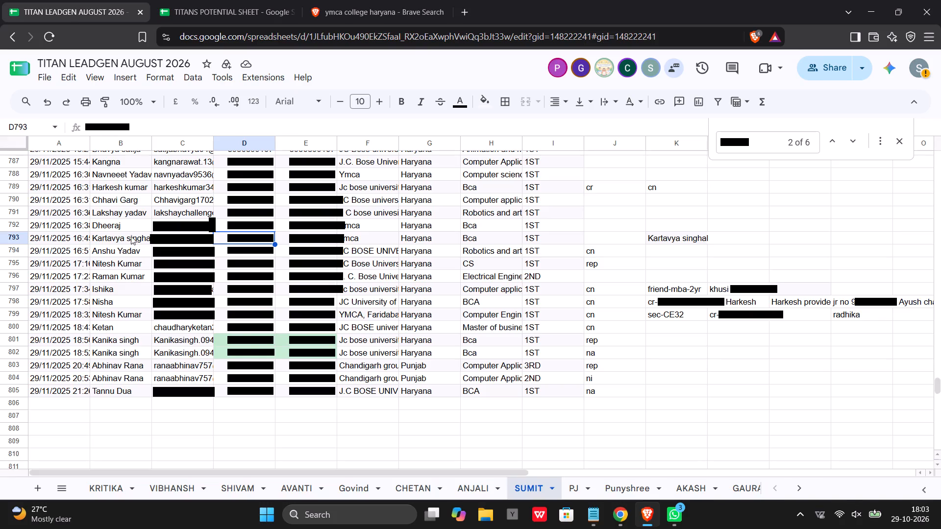
{"action": "left_click_drag", "start_coordinate": [90, 237], "coordinate": [426, 239]}
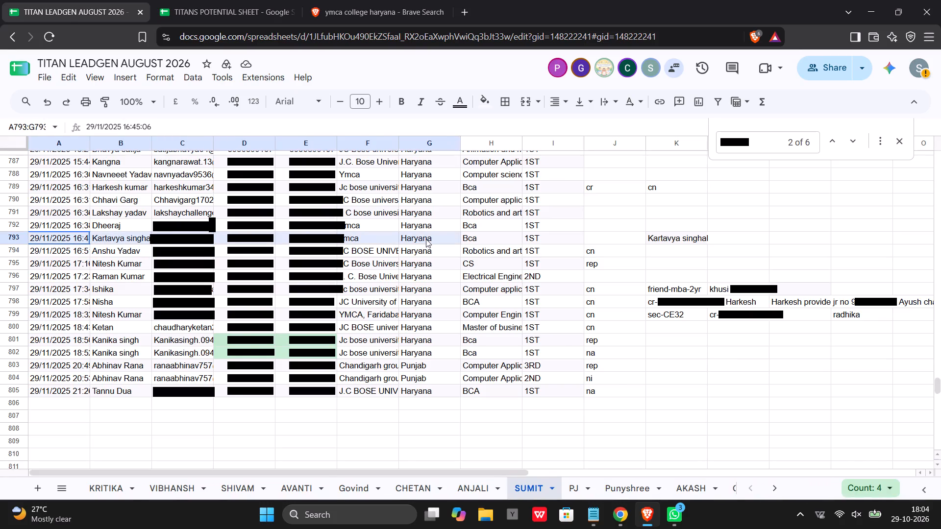
{"action": "left_click_drag", "start_coordinate": [426, 239], "coordinate": [777, 239]}
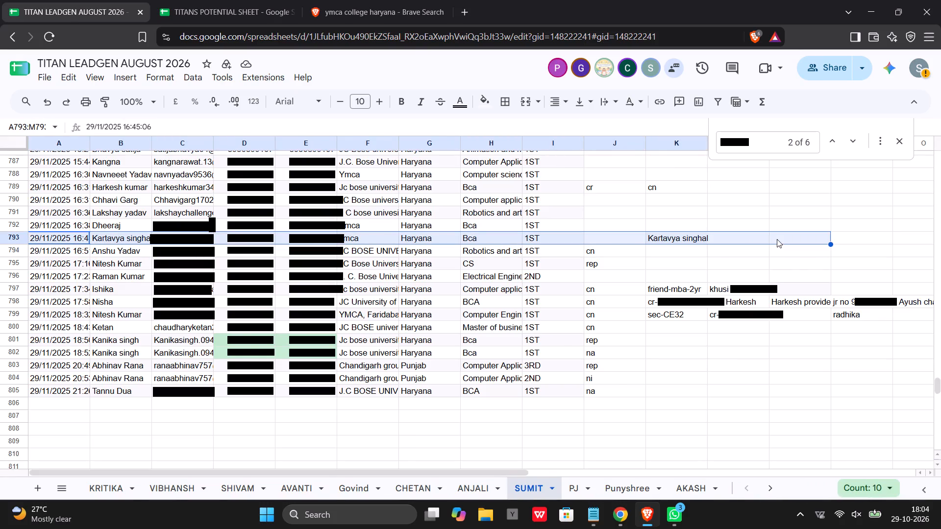
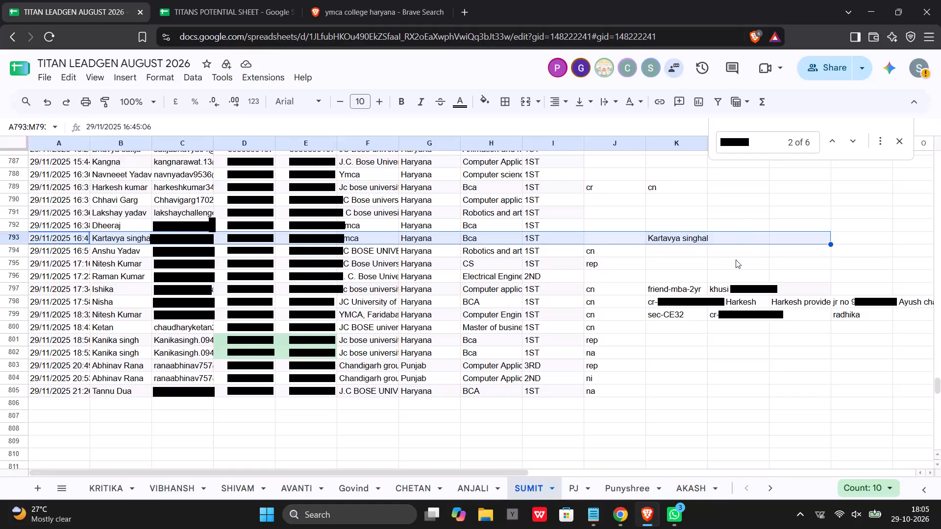
Copy the student's phone number from column D of row 793, followed by the student's name from column B.
{"action": "left_click", "coordinate": [684, 268]}
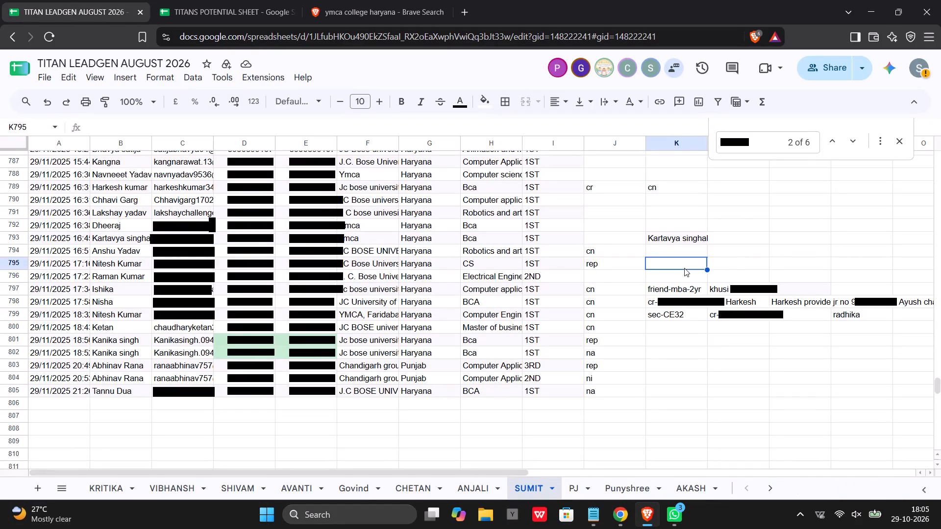
{"action": "right_click", "coordinate": [232, 237]}
{"action": "left_click", "coordinate": [274, 130]}
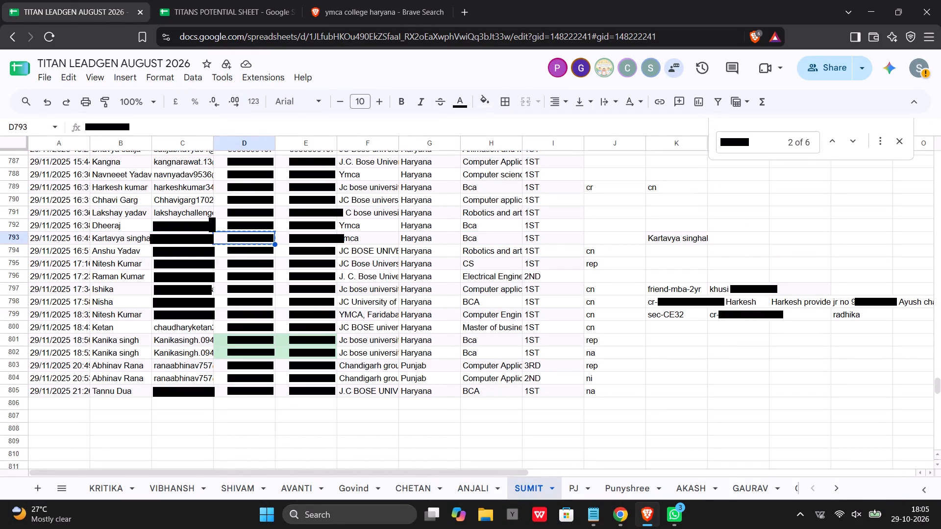
{"action": "right_click", "coordinate": [117, 237]}
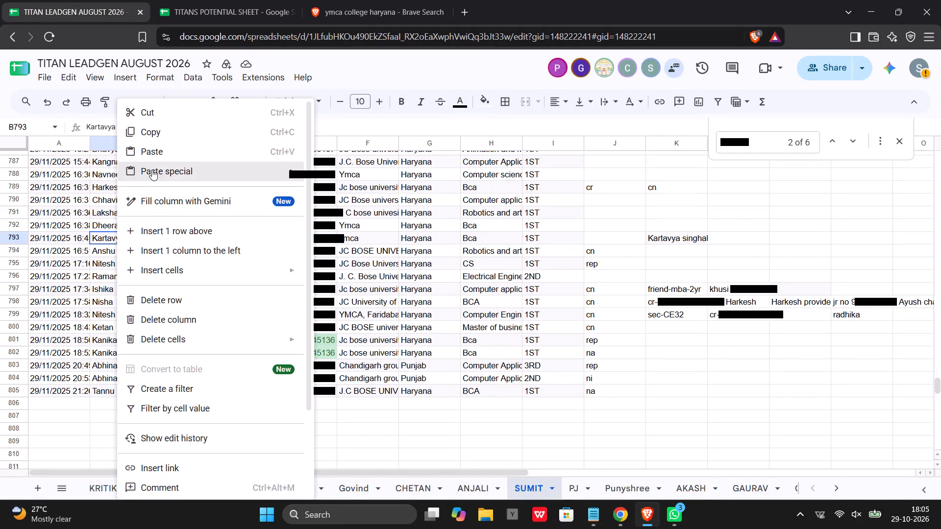
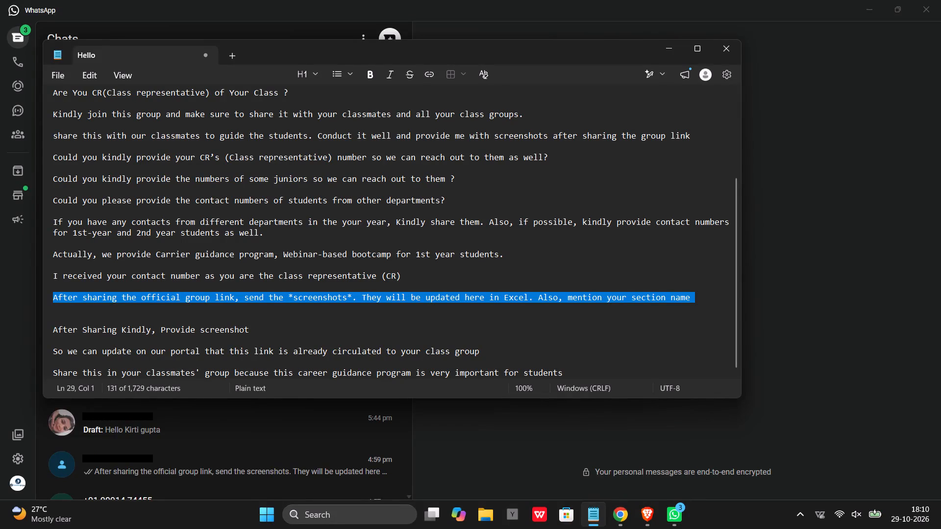
Copy the text "kindly provide your CR's (Class representative) number so we can reach out to them as well" from the prepared messages in Notepad.
{"action": "left_click_drag", "start_coordinate": [99, 158], "coordinate": [453, 163]}
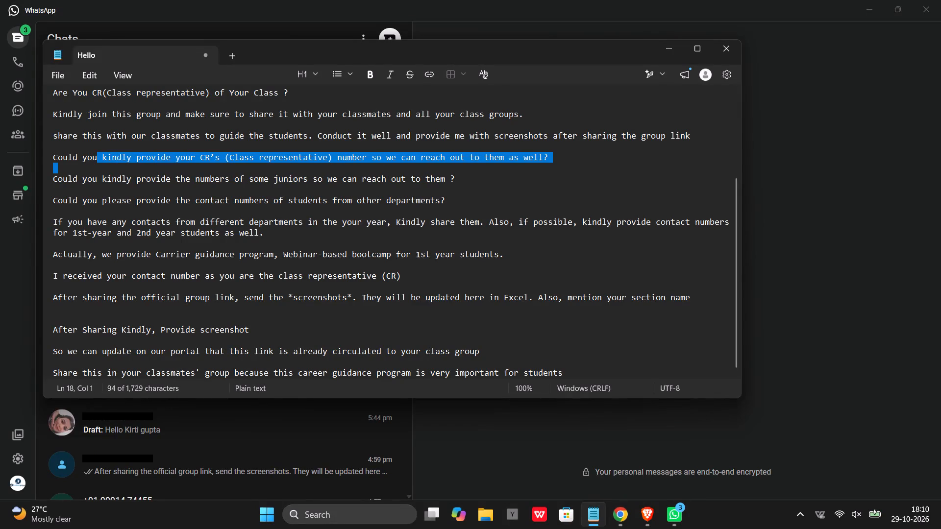
{"action": "left_click_drag", "start_coordinate": [453, 163], "coordinate": [551, 155]}
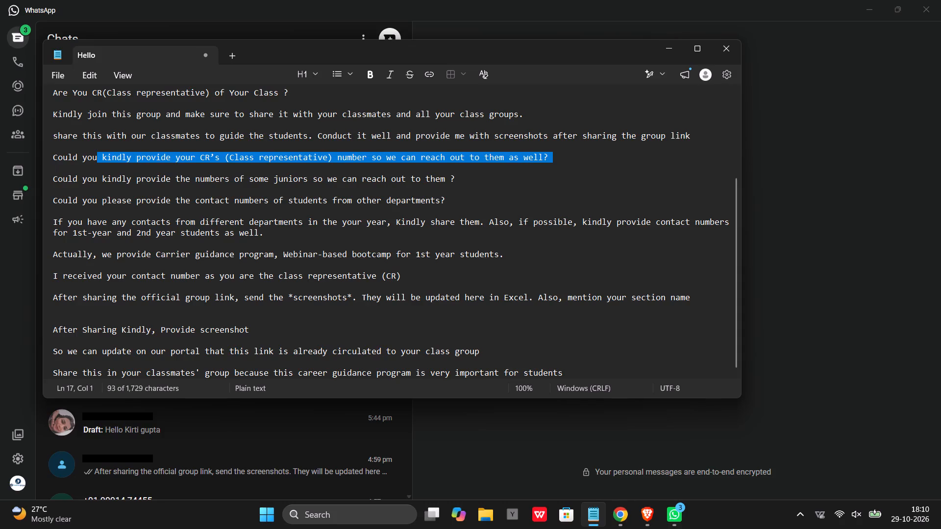
{"action": "left_click_drag", "start_coordinate": [551, 155], "coordinate": [542, 157]}
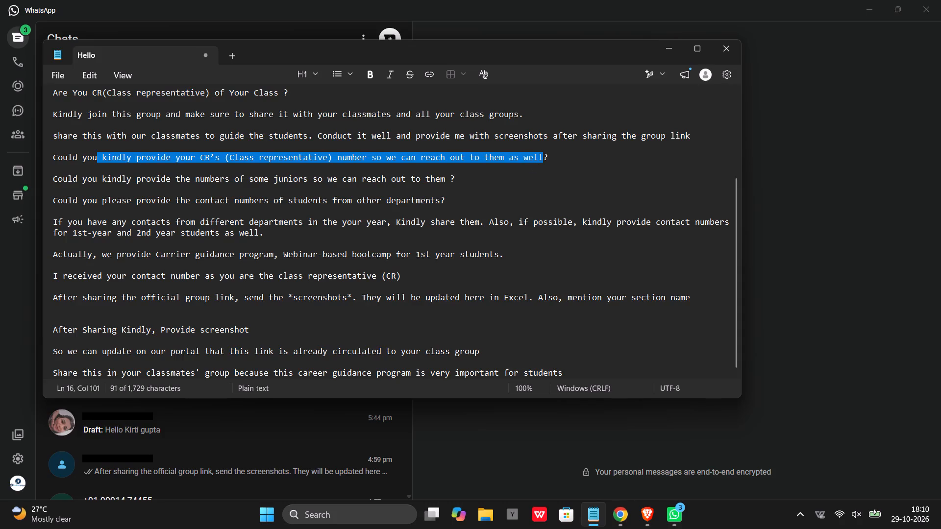
{"action": "key", "text": "ctrl+c"}
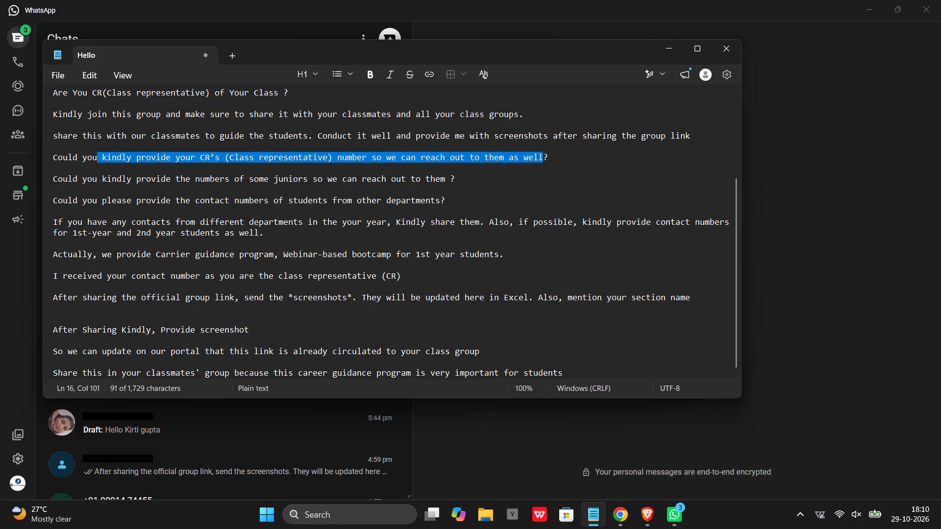
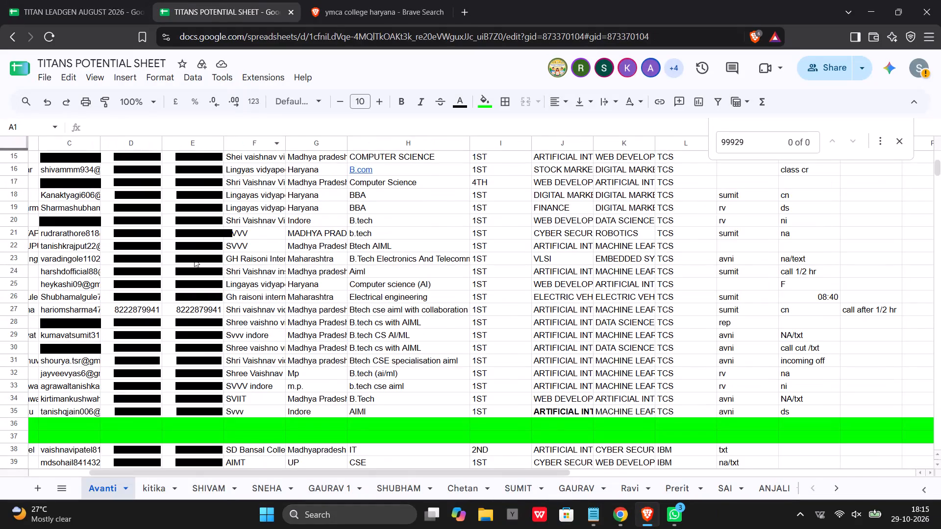
Open the SUMIT sheet of the TITANS POTENTIAL SHEET spreadsheet.
{"action": "left_click", "coordinate": [520, 490]}
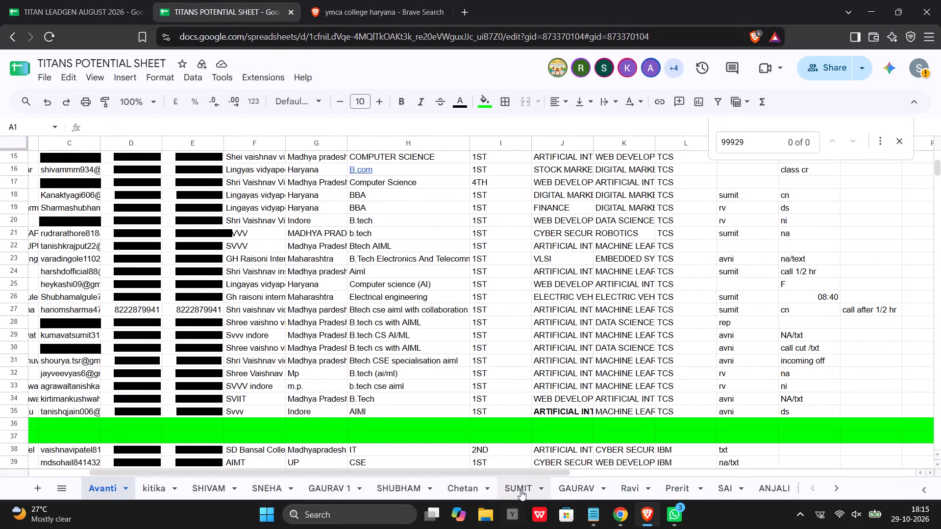
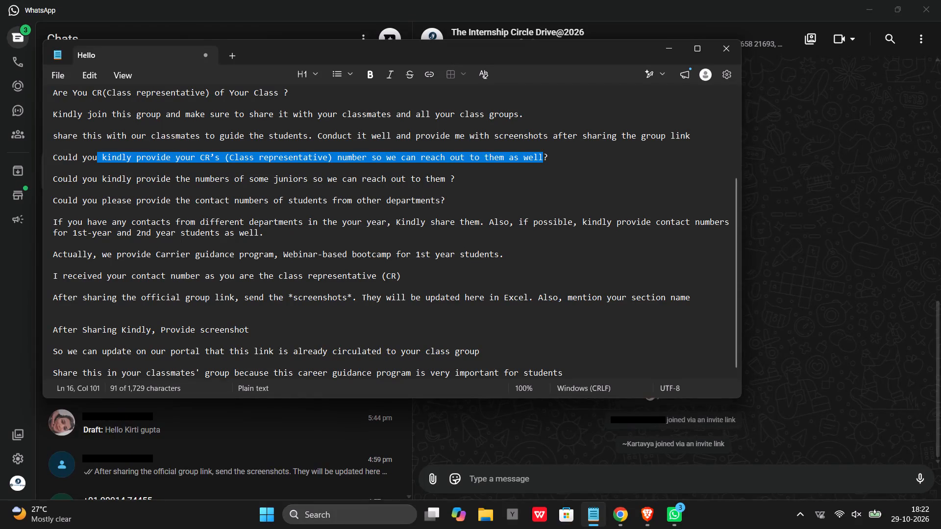
Copy the prepared message asking for contacts from different departments and contact numbers of 1st-year and 2nd year students.
{"action": "left_click_drag", "start_coordinate": [272, 234], "coordinate": [90, 215]}
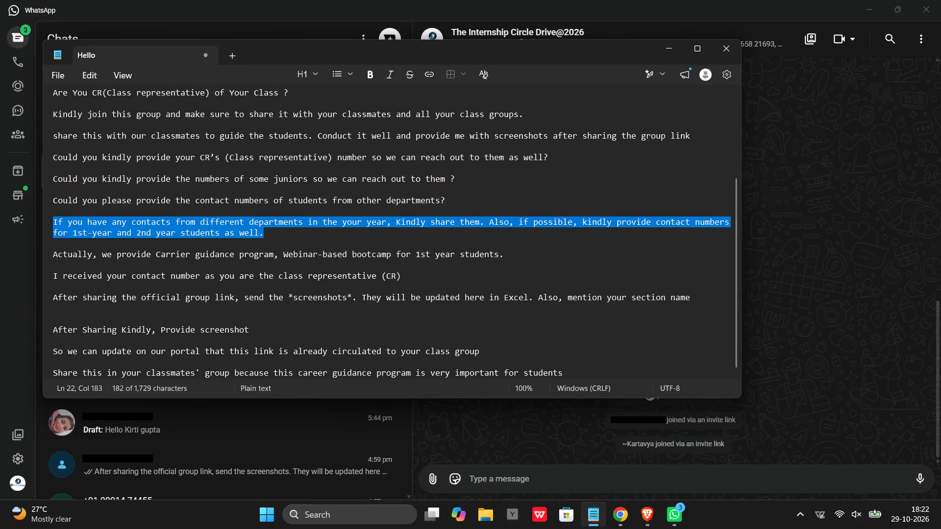
{"action": "left_click_drag", "start_coordinate": [90, 215], "coordinate": [44, 222]}
{"action": "key", "text": "ctrl+c"}
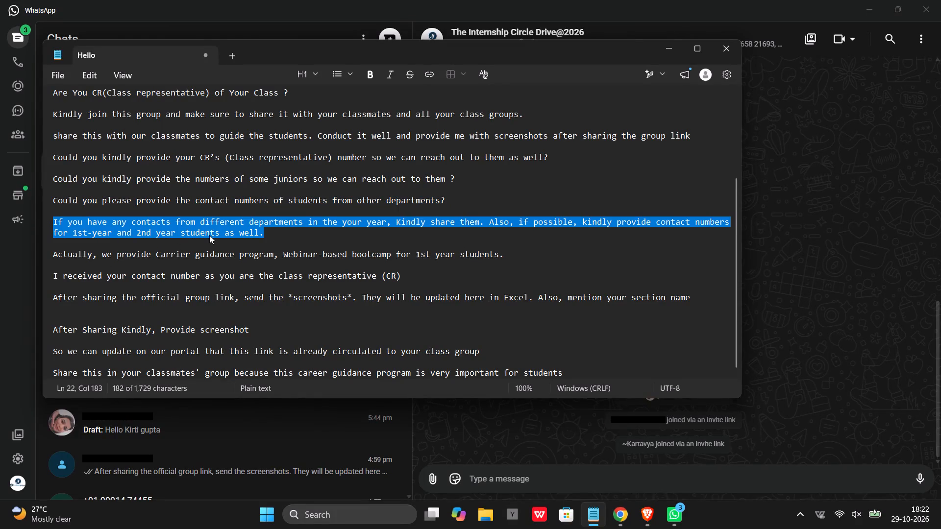
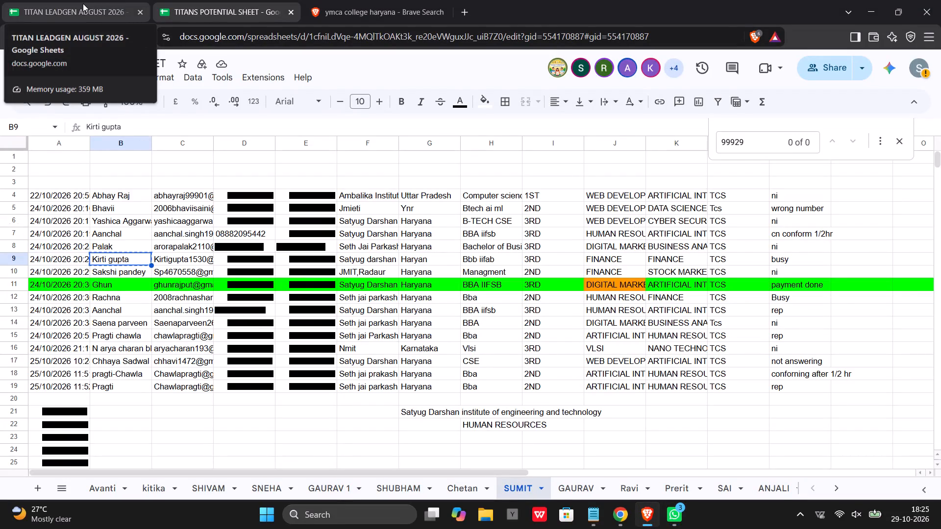
Switch from the TITANS POTENTIAL SHEET back to the TITAN LEADGEN AUGUST 2026 spreadsheet.
{"action": "left_click", "coordinate": [71, 8]}
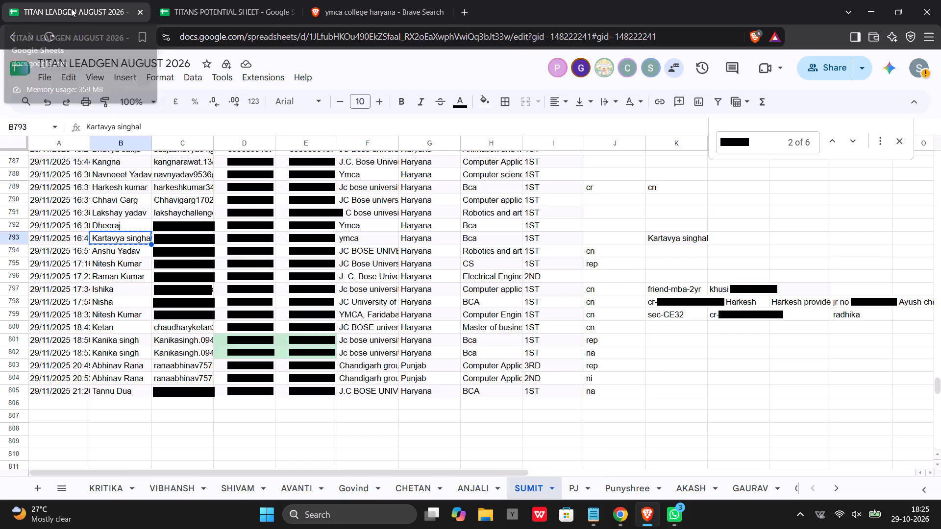
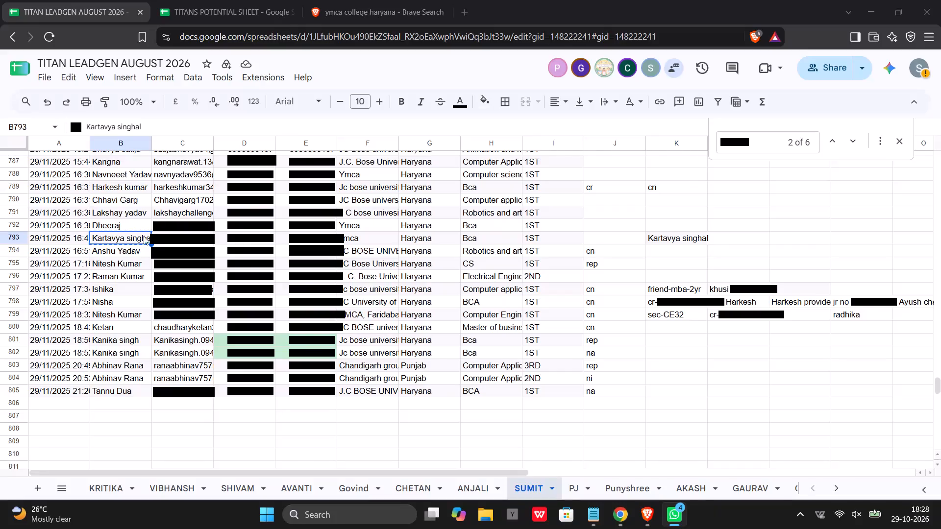
Enter the status cn in column J of row 793 and clear the student name from column K of that row.
{"action": "left_click", "coordinate": [625, 237]}
{"action": "key", "text": "c"}
{"action": "key", "text": "n"}
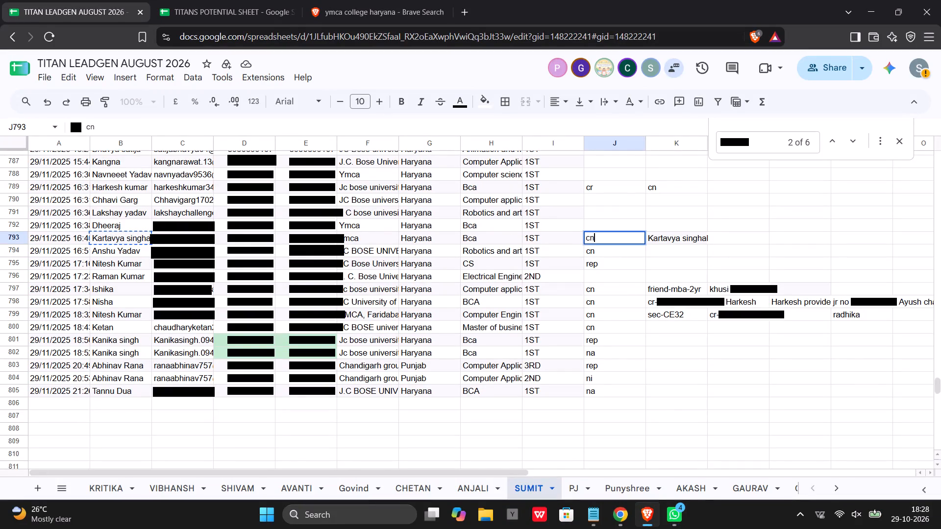
{"action": "left_click", "coordinate": [677, 236]}
{"action": "key", "text": "BackSpace"}
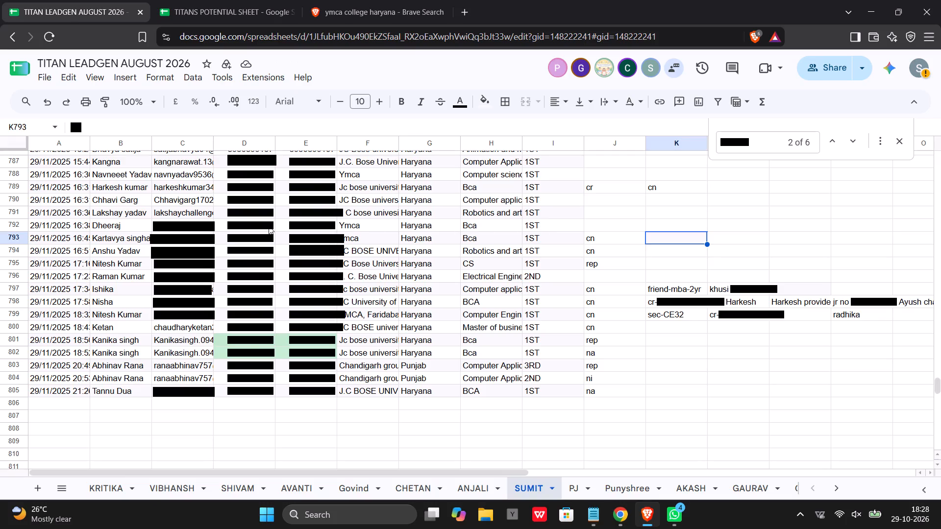
Copy the contact number from column D of row 792, followed by the student's name from column B.
{"action": "right_click", "coordinate": [254, 225]}
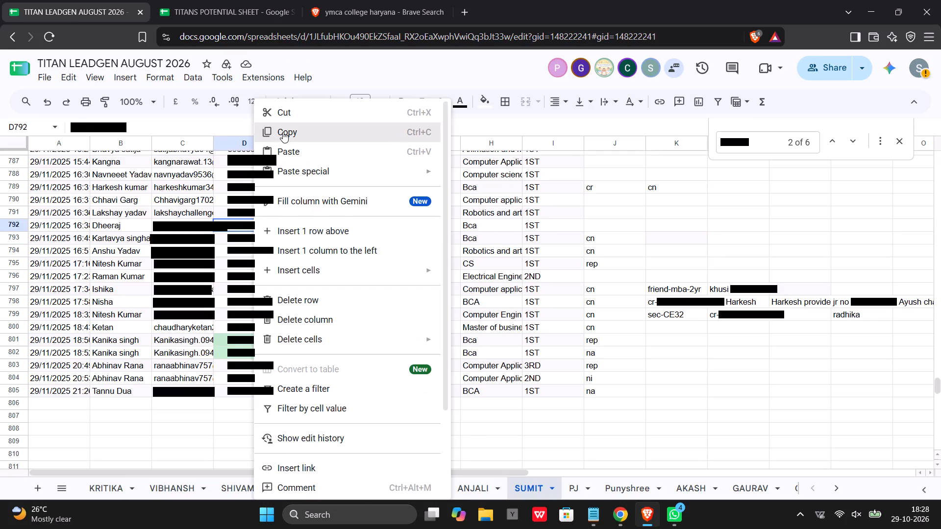
{"action": "left_click", "coordinate": [283, 132]}
{"action": "right_click", "coordinate": [106, 226]}
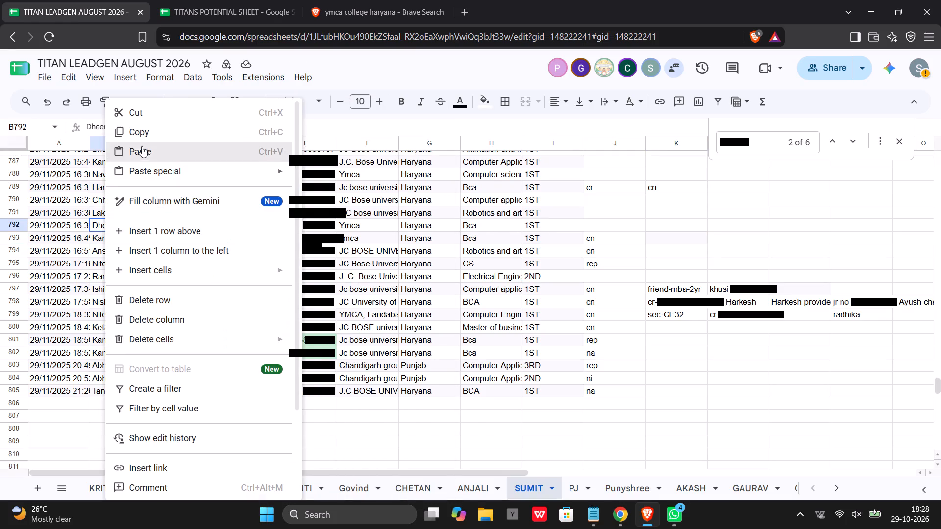
{"action": "left_click", "coordinate": [146, 135]}
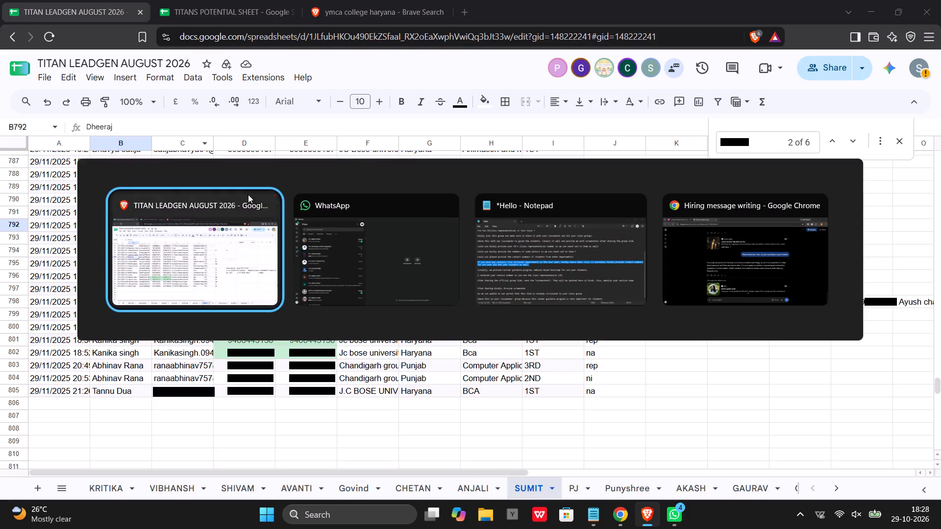
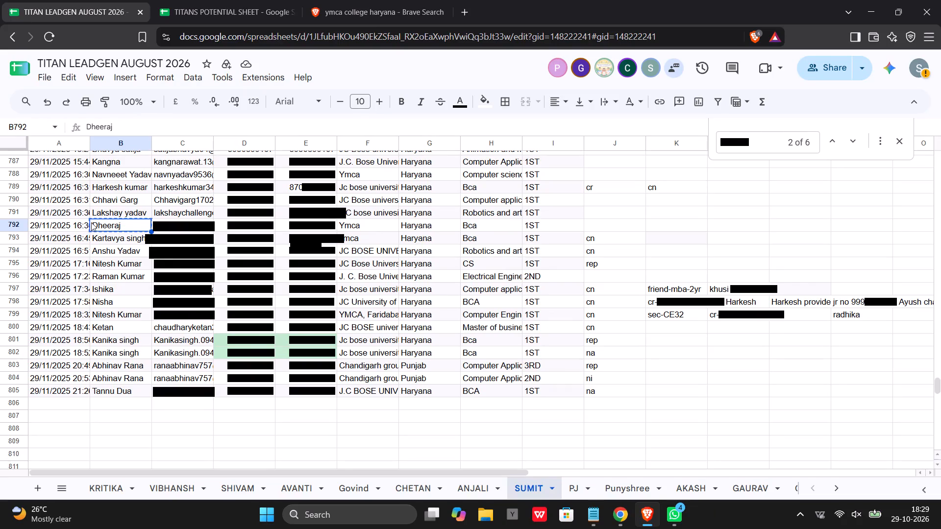
Select the lead's entries in row 792 from column A through column L.
{"action": "left_click_drag", "start_coordinate": [90, 223], "coordinate": [672, 225]}
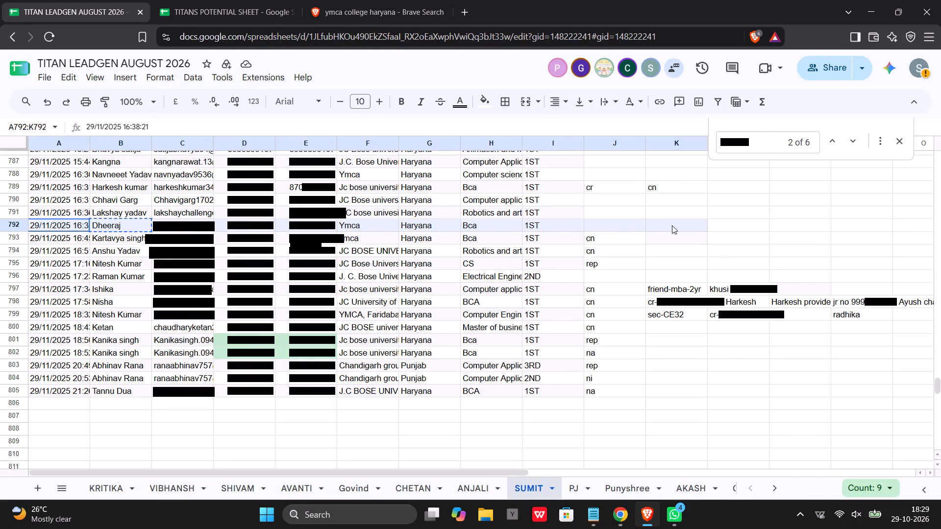
{"action": "left_click_drag", "start_coordinate": [672, 225], "coordinate": [758, 222]}
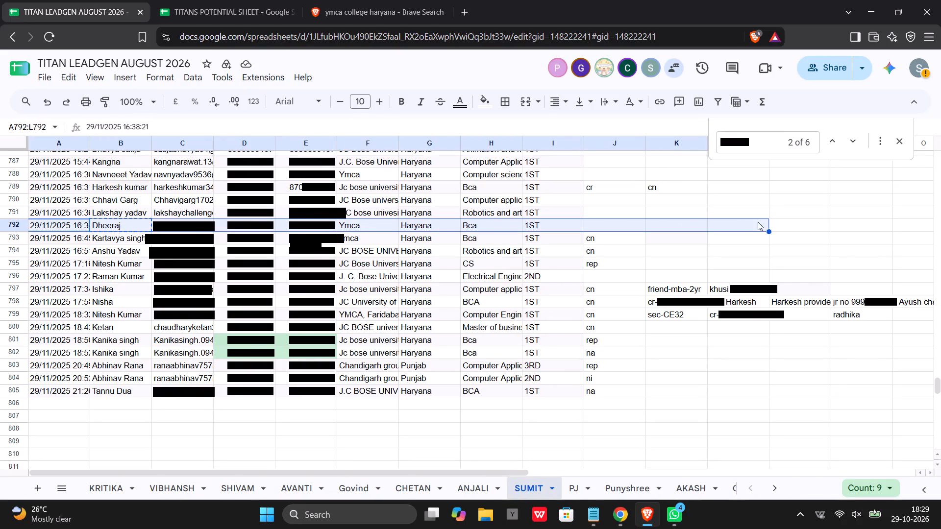
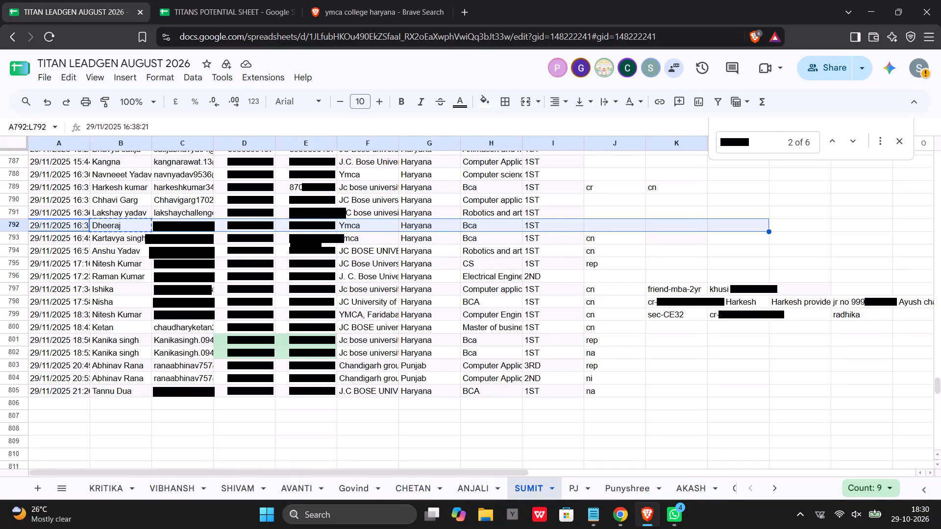
Copy the lead's entries in row 792, columns A through L, of the SUMIT sheet.
{"action": "right_click", "coordinate": [315, 228]}
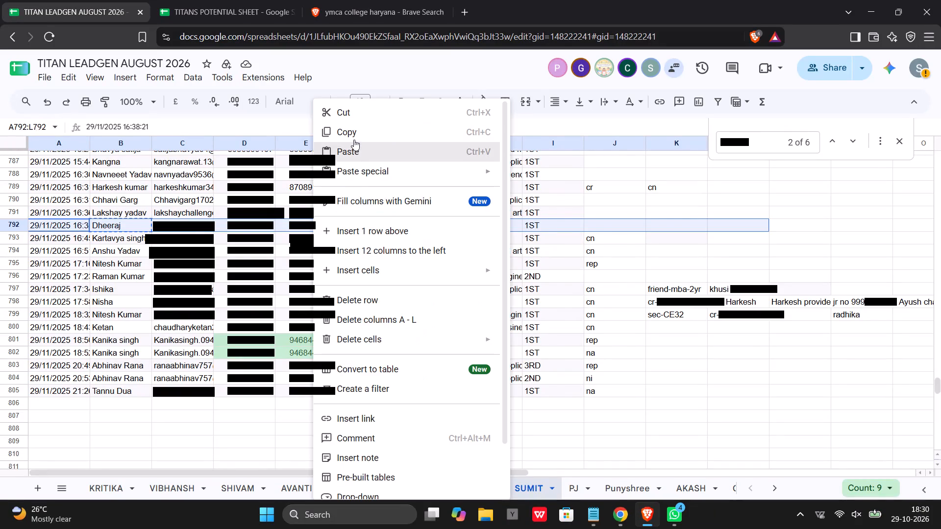
{"action": "left_click", "coordinate": [355, 135]}
{"action": "right_click", "coordinate": [123, 224]}
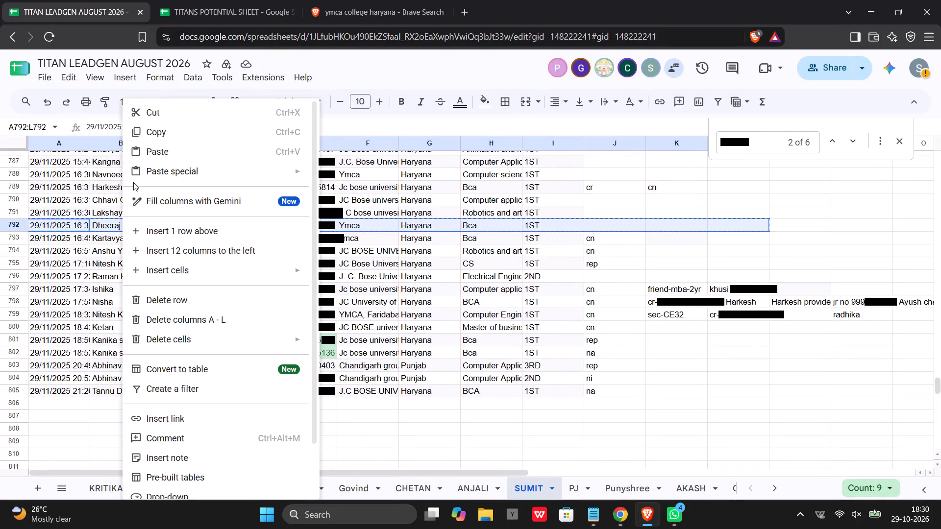
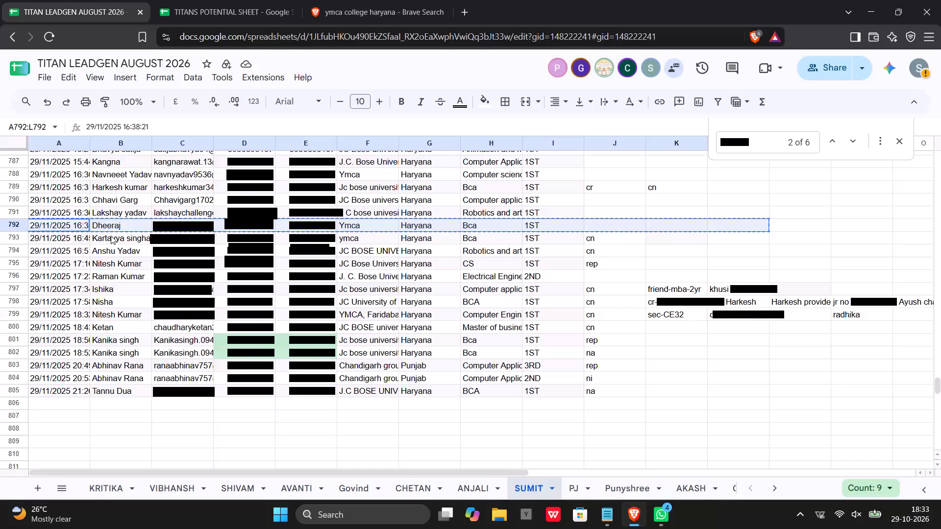
Copy the contact number from column D of row 791, followed by the student's name from column B.
{"action": "left_click", "coordinate": [250, 211]}
{"action": "right_click", "coordinate": [250, 211]}
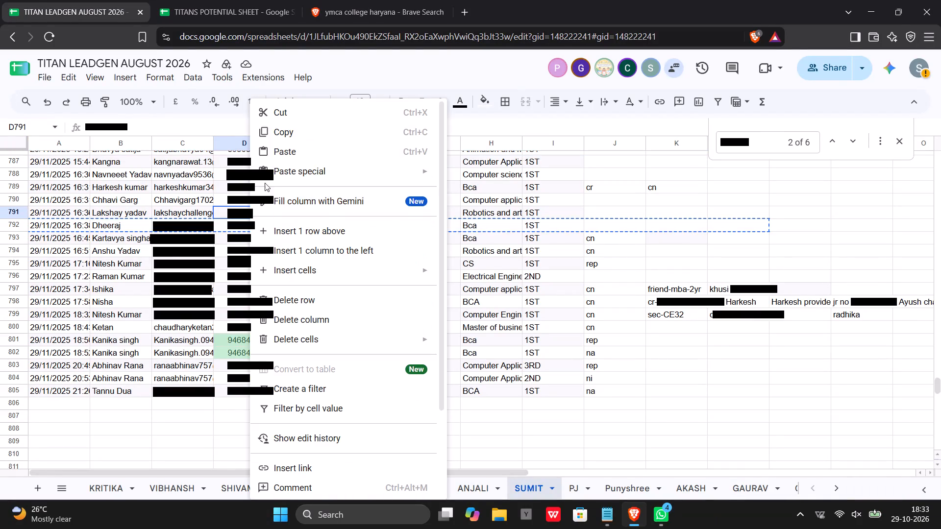
{"action": "left_click", "coordinate": [281, 125]}
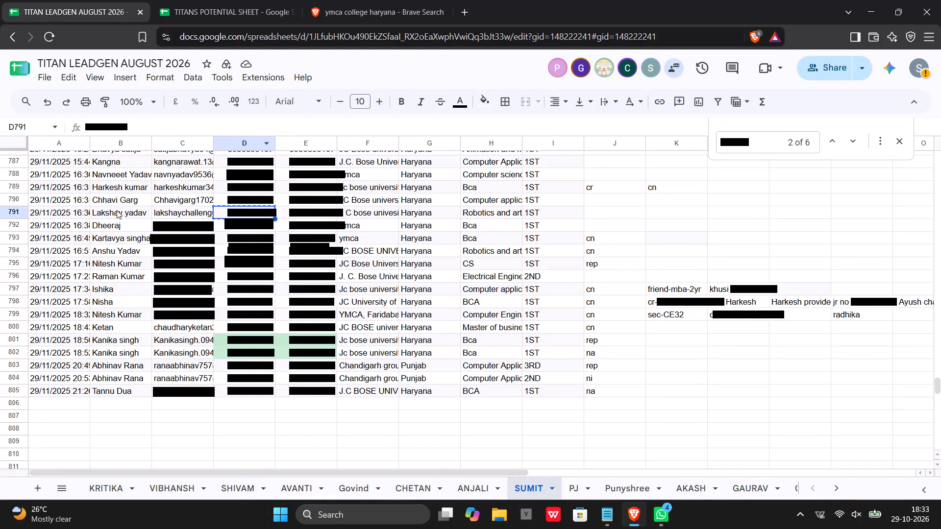
{"action": "right_click", "coordinate": [115, 211]}
{"action": "left_click", "coordinate": [147, 137]}
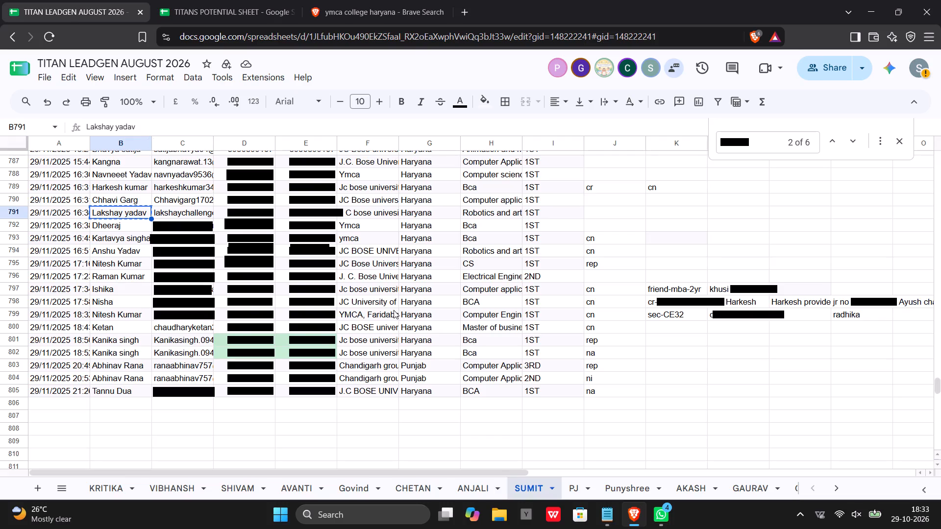
Copy the course entry "Robotics and artificial inteligence ( b tech )" from H791 into K791 of the SUMIT sheet.
{"action": "right_click", "coordinate": [484, 210]}
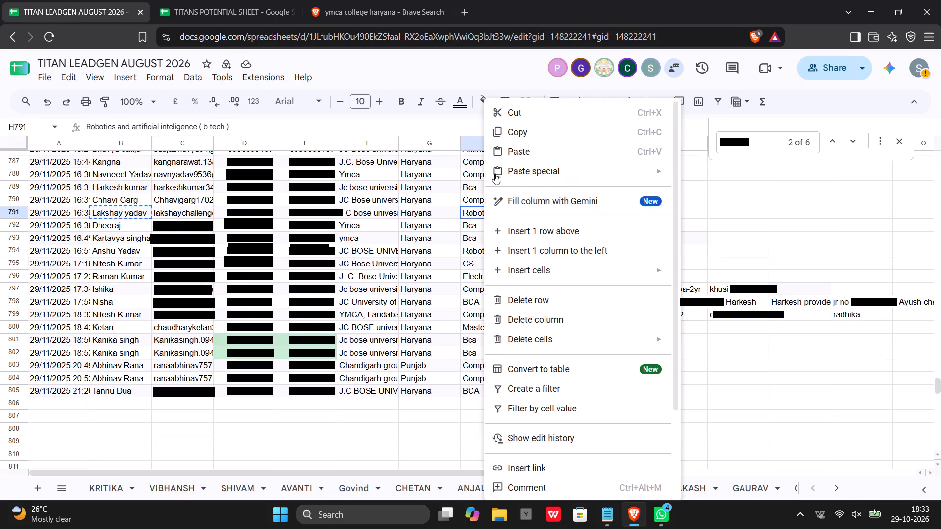
{"action": "left_click", "coordinate": [515, 130]}
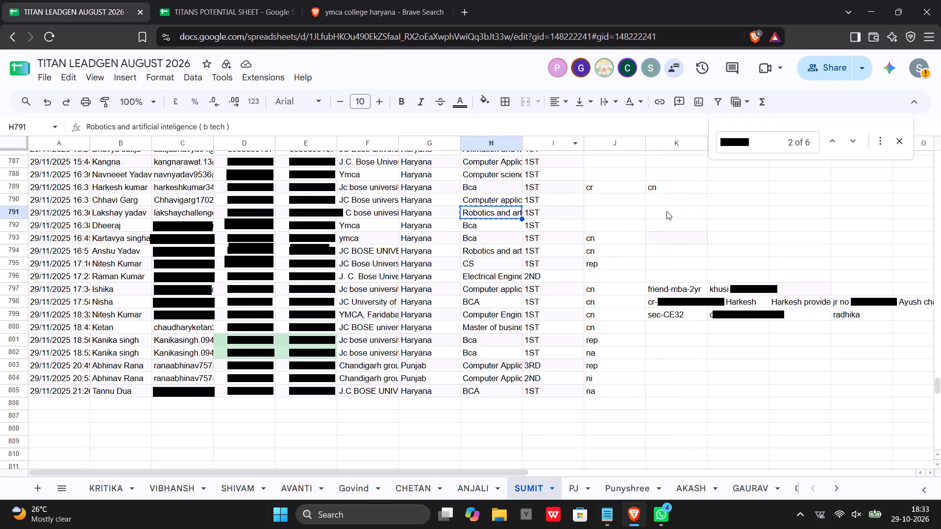
{"action": "left_click", "coordinate": [667, 211]}
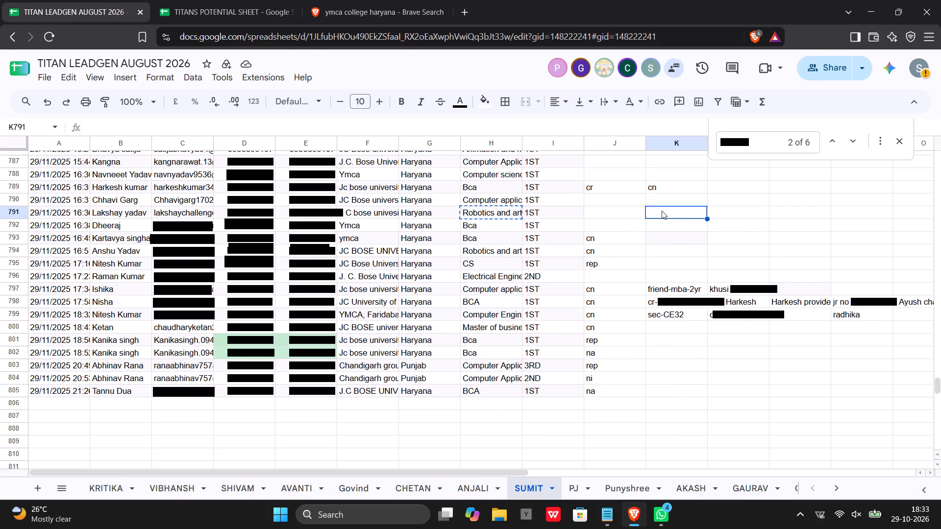
{"action": "key", "text": "ctrl+v"}
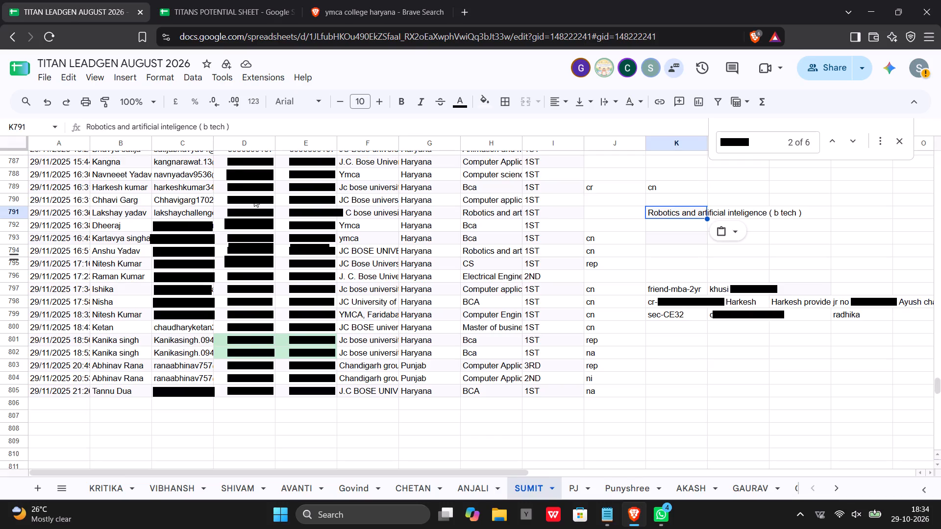
Enter the status "na" in cell J791 for the lead in row 791.
{"action": "left_click", "coordinate": [599, 214]}
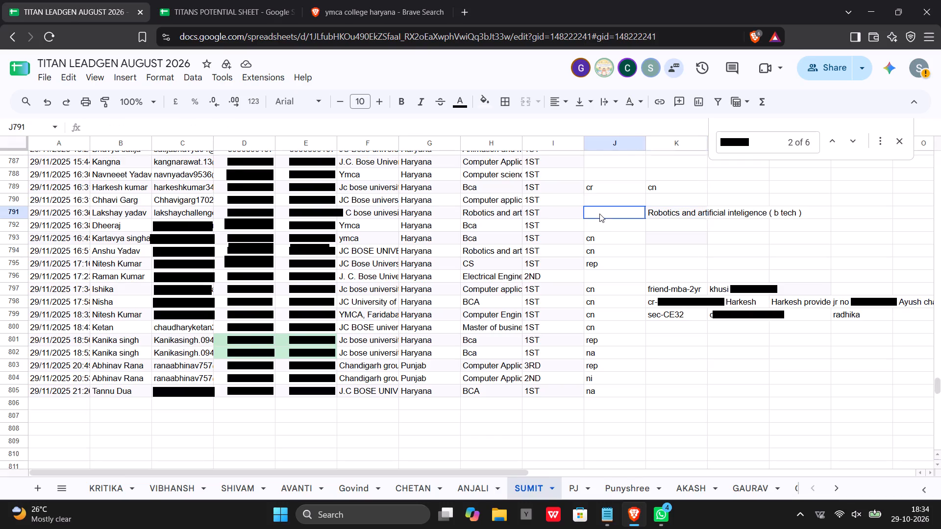
{"action": "type", "text": "na"}
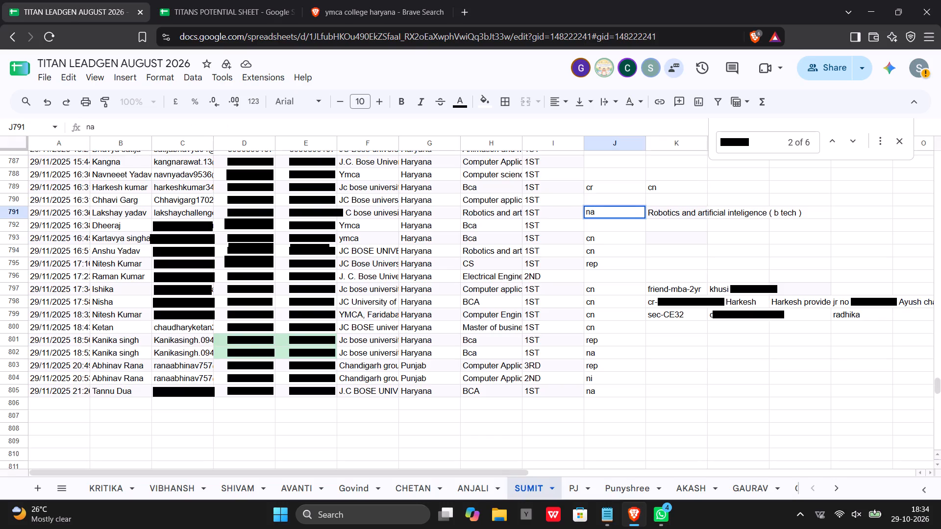
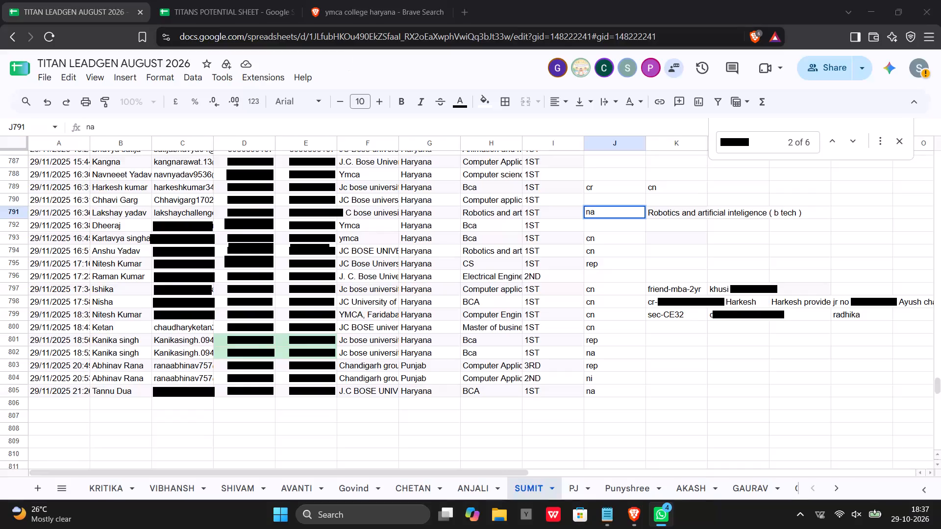
Switch to the TITANS POTENTIAL SHEET spreadsheet to view the SUMIT lead list.
{"action": "left_click", "coordinate": [212, 8]}
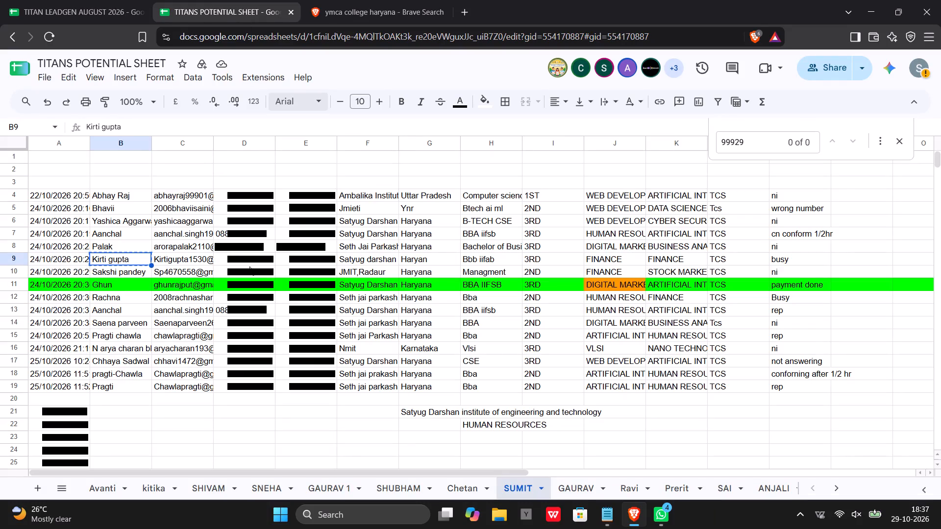
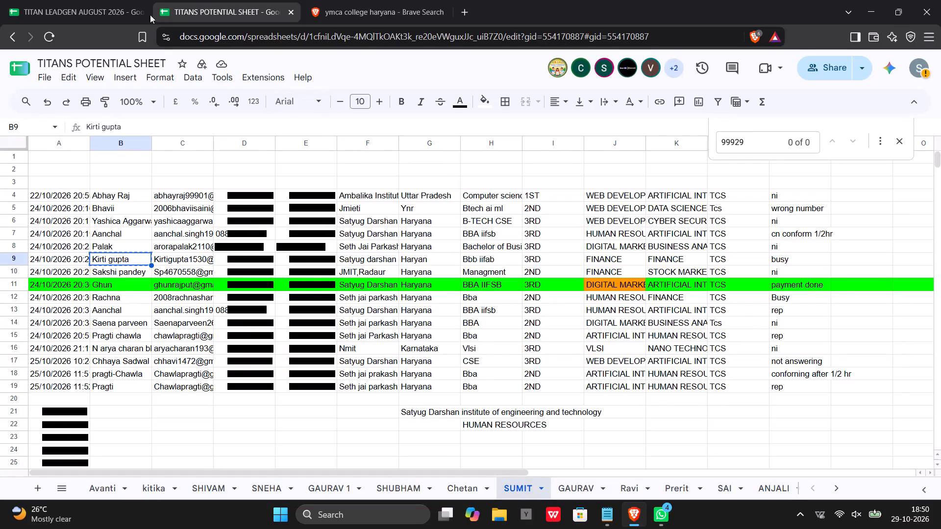
Return to the TITAN LEADGEN AUGUST 2026 spreadsheet and commit the na status entry for the lead in row 791.
{"action": "left_click", "coordinate": [92, 0]}
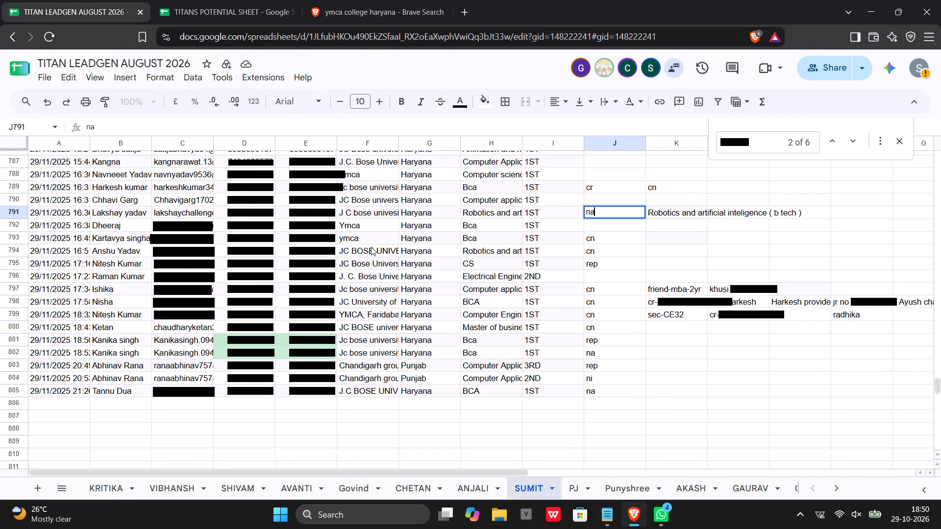
{"action": "scroll", "coordinate": [371, 247], "scroll_direction": "up", "scroll_amount": 2}
{"action": "scroll", "coordinate": [371, 247], "scroll_direction": "down", "scroll_amount": 2}
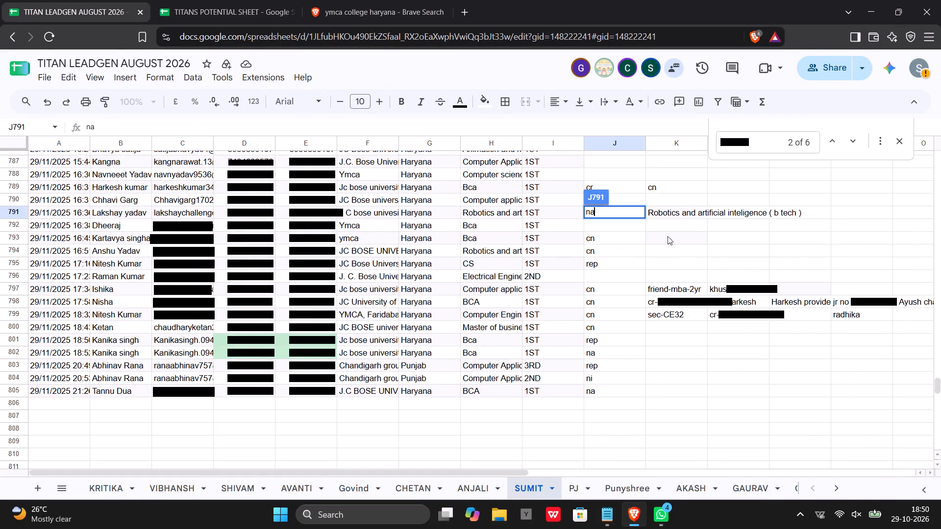
{"action": "left_click", "coordinate": [717, 236]}
{"action": "scroll", "coordinate": [599, 238], "scroll_direction": "up", "scroll_amount": 4}
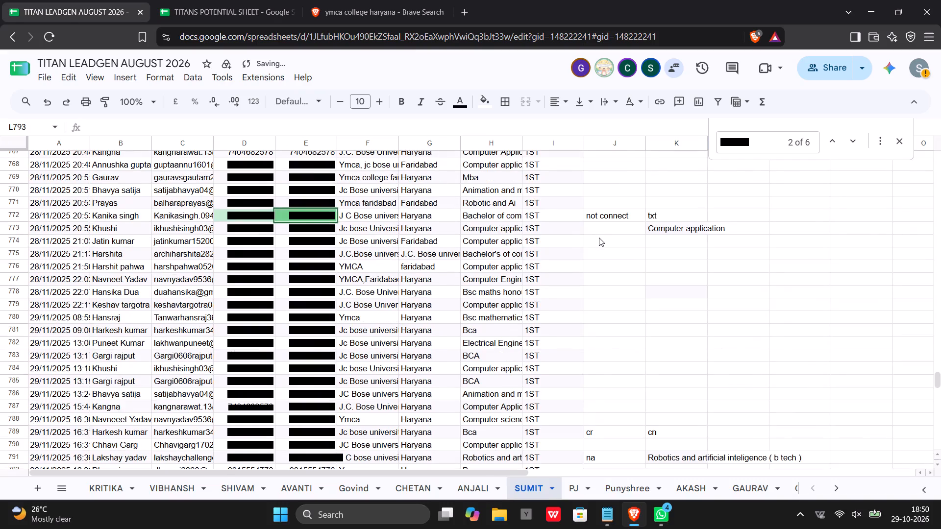
Clear the search term from the find-in-sheet field of the SUMIT sheet.
{"action": "scroll", "coordinate": [599, 238], "scroll_direction": "down", "scroll_amount": 1}
{"action": "scroll", "coordinate": [599, 238], "scroll_direction": "up", "scroll_amount": 1}
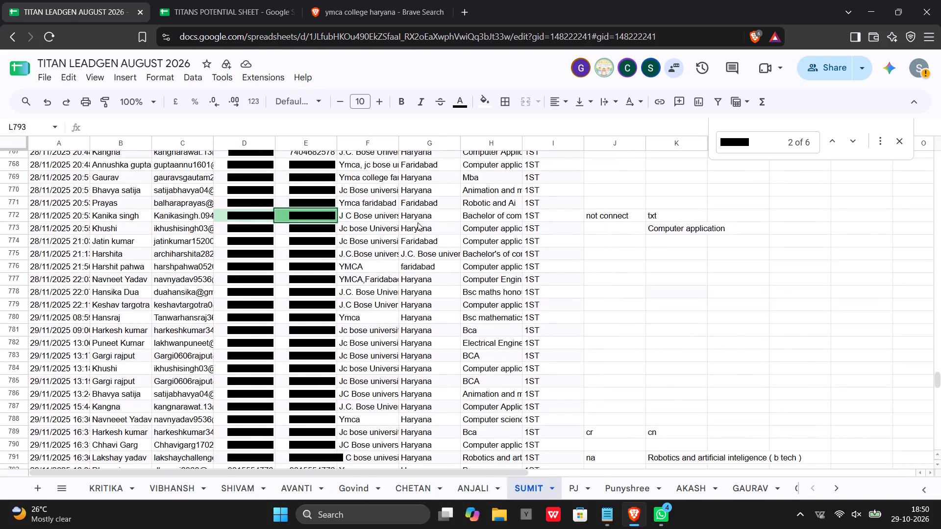
{"action": "left_click", "coordinate": [750, 142]}
{"action": "key", "text": "BackSpace"}
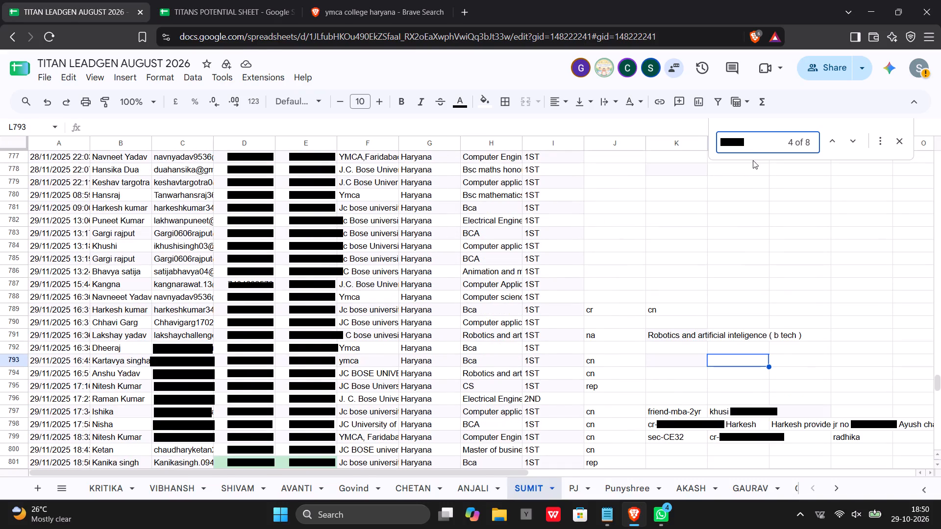
{"action": "key", "text": "BackSpace"}
{"action": "key", "text": "BackSpace"}
{"action": "key", "text": "BackSpace"}
{"action": "key", "text": "BackSpace"}
{"action": "key", "text": "BackSpace"}
{"action": "key", "text": "BackSpace"}
{"action": "key", "text": "BackSpace"}
{"action": "key", "text": "BackSpace"}
{"action": "key", "text": "BackSpace"}
{"action": "key", "text": "BackSpace"}
{"action": "key", "text": "BackSpace"}
{"action": "key", "text": "BackSpace"}
{"action": "key", "text": "BackSpace"}
{"action": "key", "text": "BackSpace"}
{"action": "key", "text": "BackSpace"}
{"action": "key", "text": "BackSpace"}
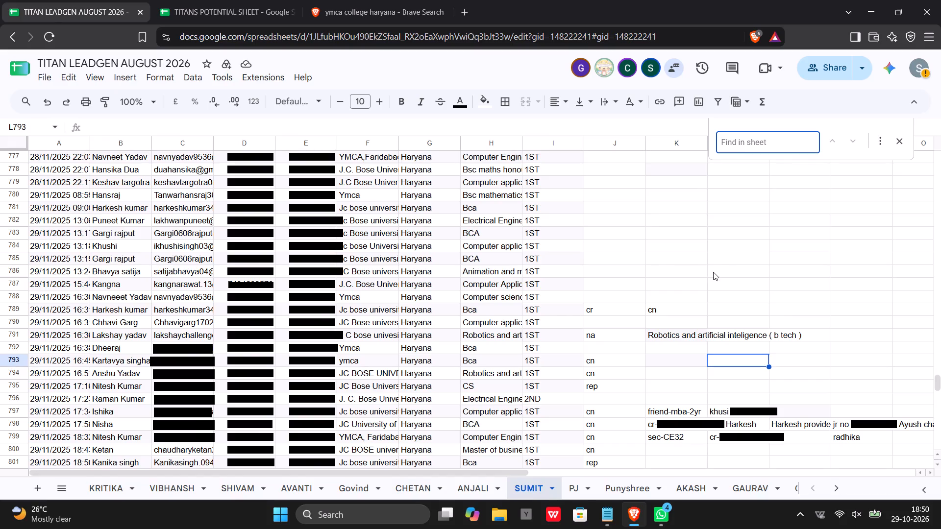
Copy the phone number in D785 and the name in B785 for the lead in row 785.
{"action": "left_click", "coordinate": [646, 262]}
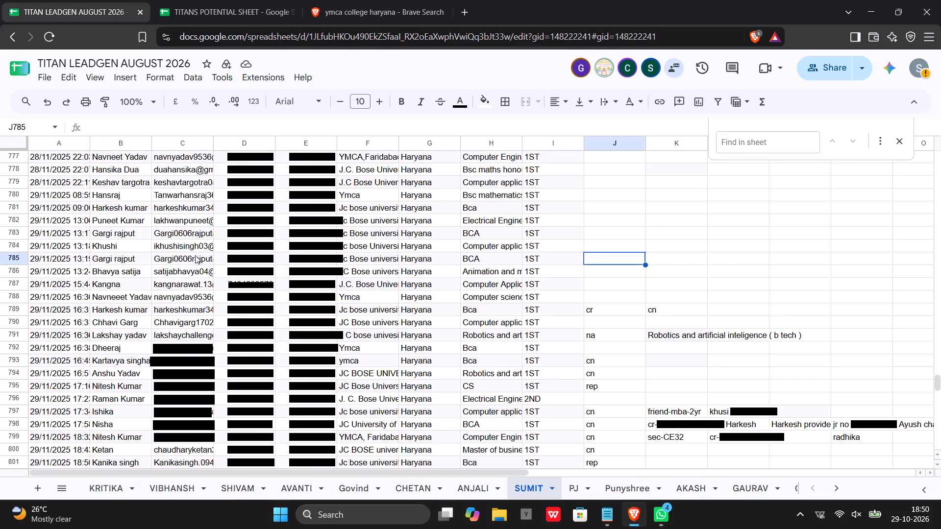
{"action": "right_click", "coordinate": [255, 255]}
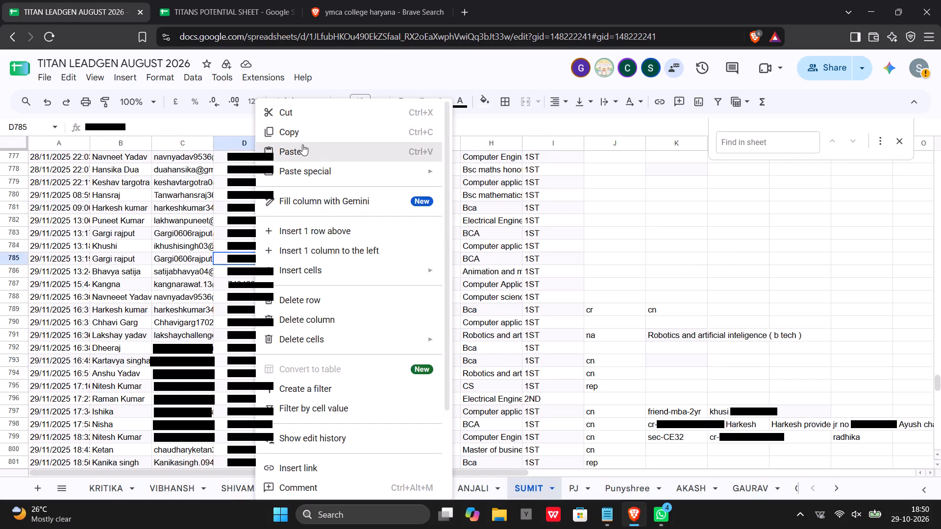
{"action": "left_click", "coordinate": [302, 134]}
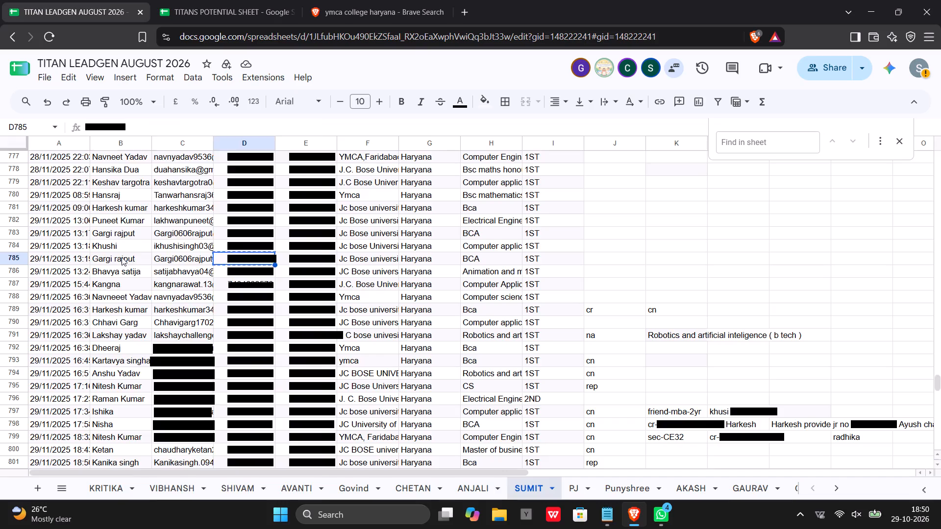
{"action": "right_click", "coordinate": [122, 257]}
{"action": "left_click", "coordinate": [165, 132]}
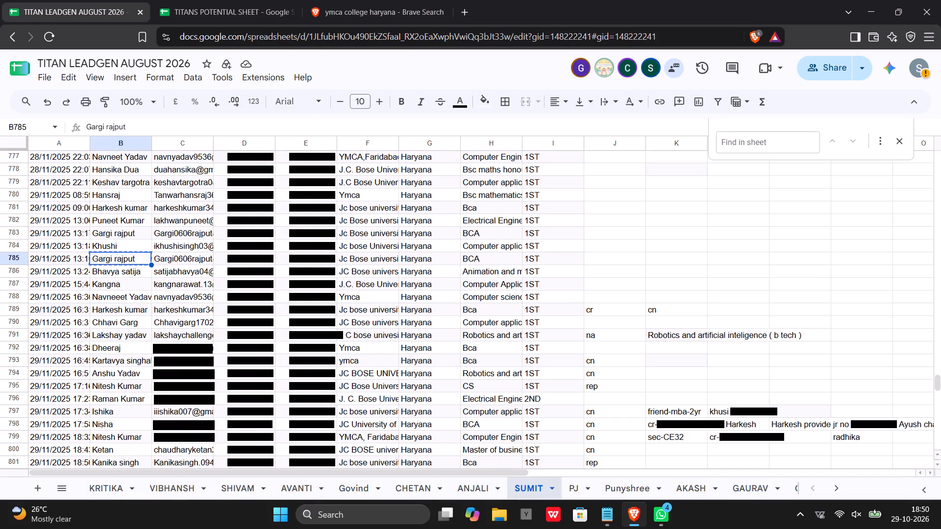